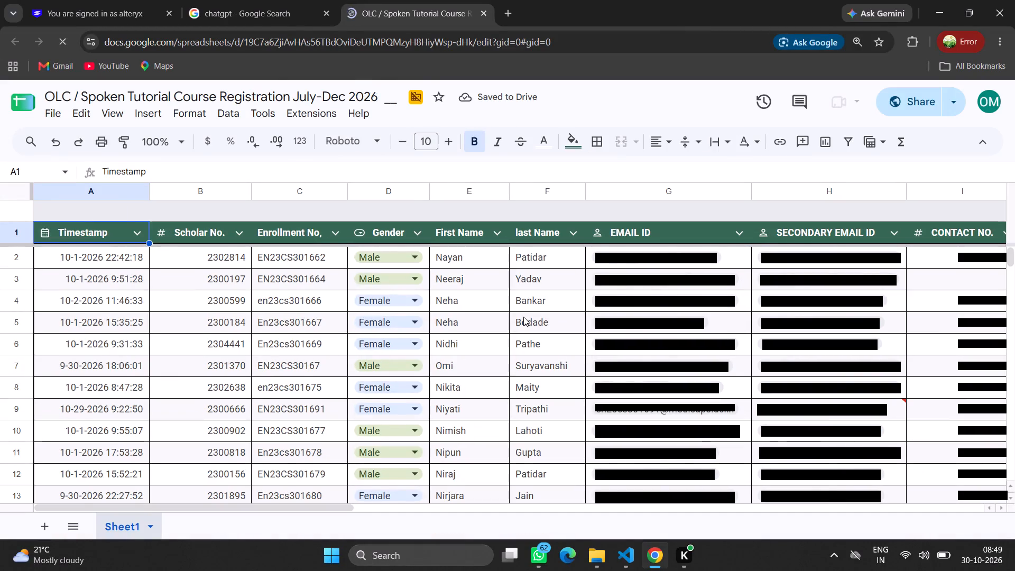
Look through the registration table to find the first empty row for a new student entry.
scroll(523, 317, down, 6)
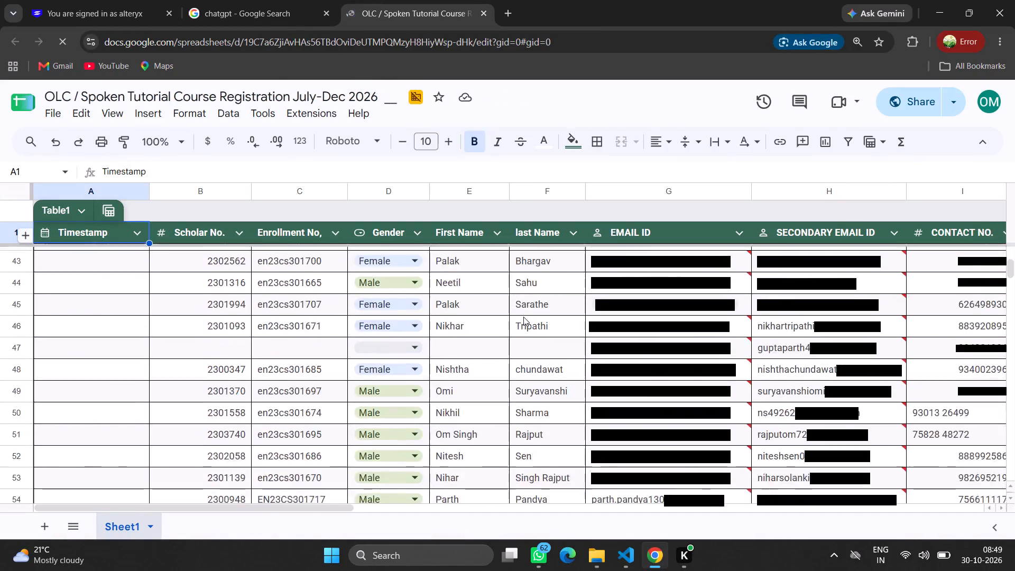
scroll(523, 317, down, 5)
scroll(523, 317, right, 1)
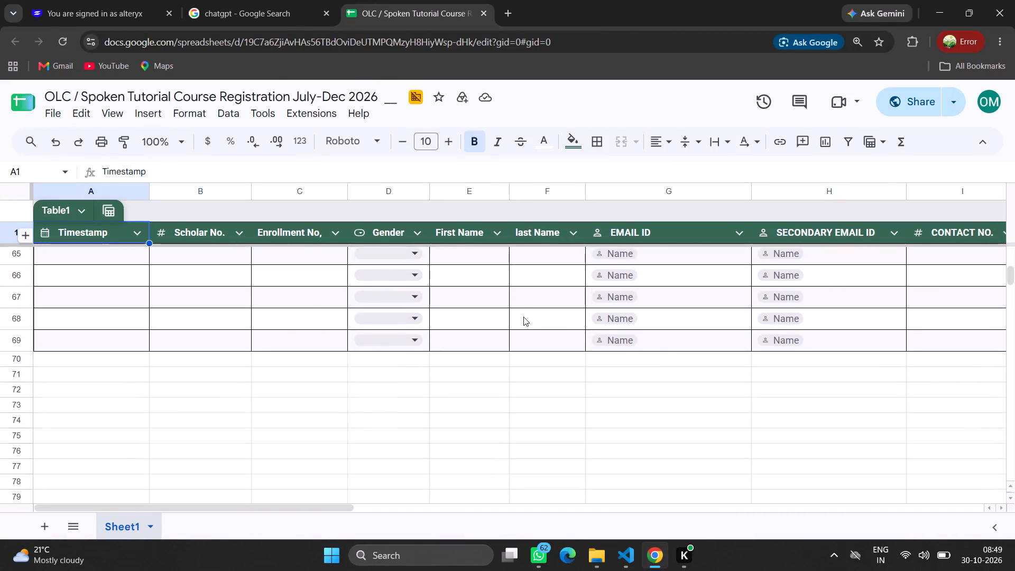
scroll(523, 317, right, 1)
scroll(523, 317, up, 1)
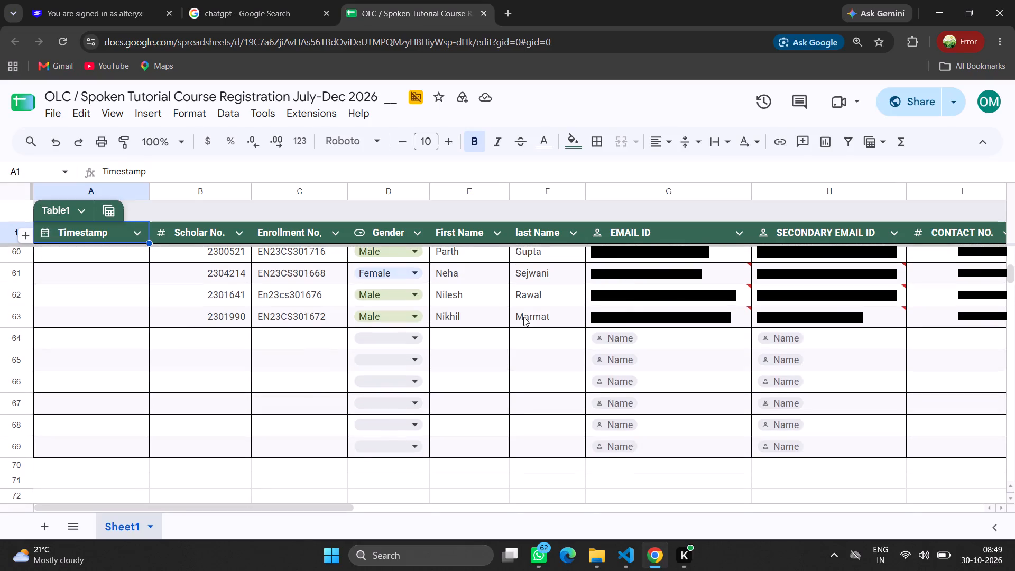
scroll(523, 317, up, 2)
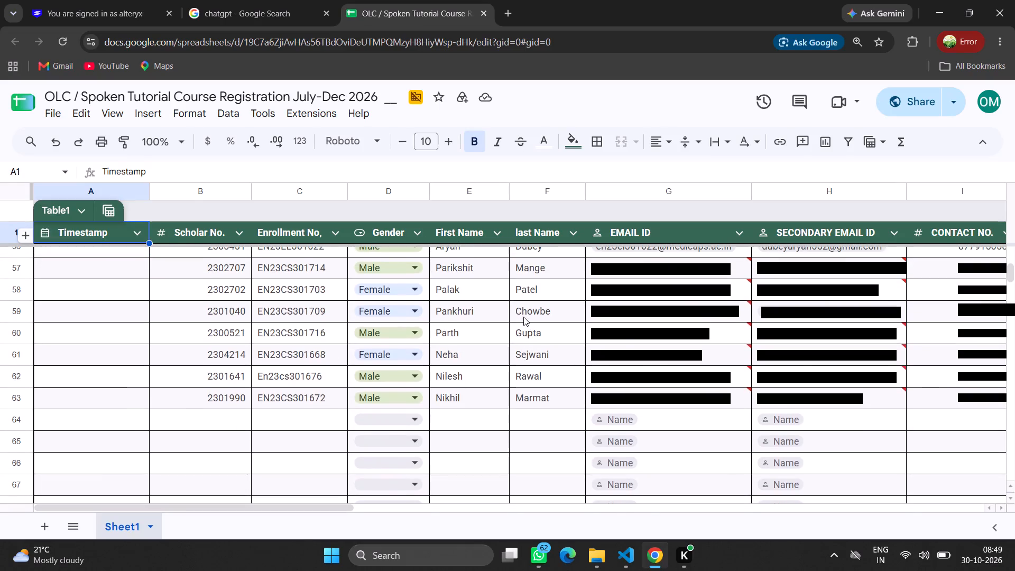
click(413, 420)
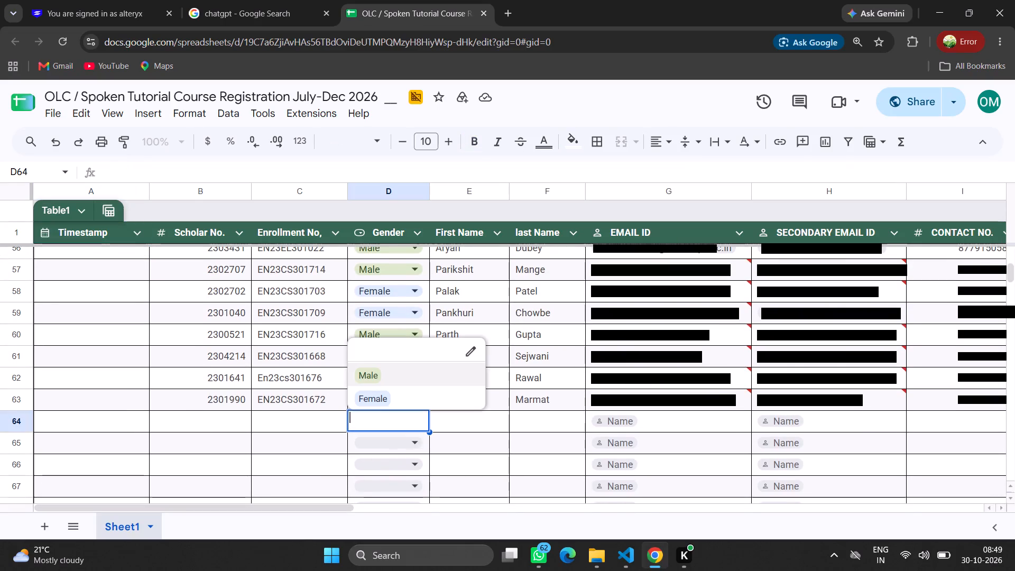
click(224, 428)
scroll(224, 428, up, 5)
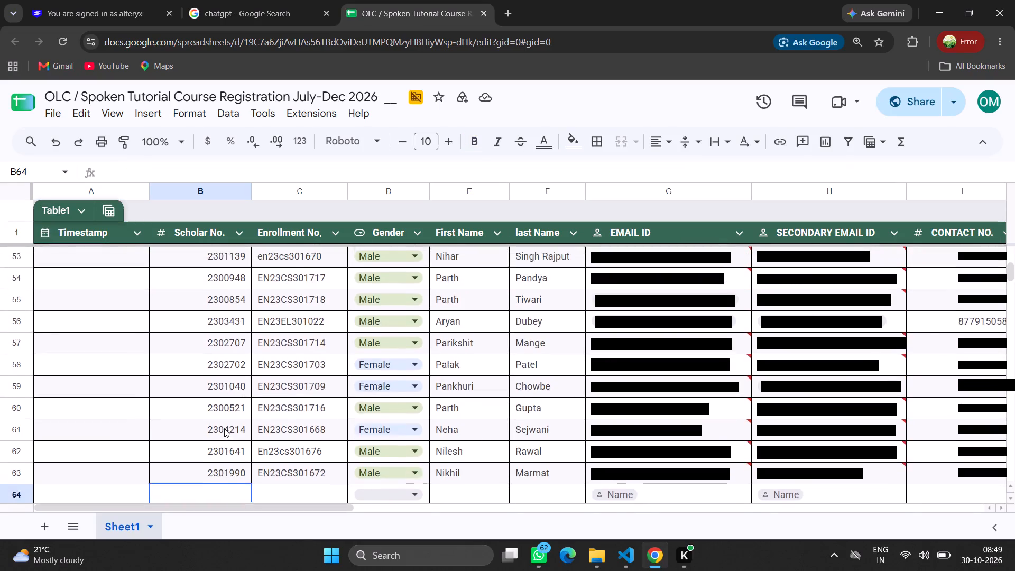
scroll(224, 428, up, 6)
scroll(224, 428, down, 1)
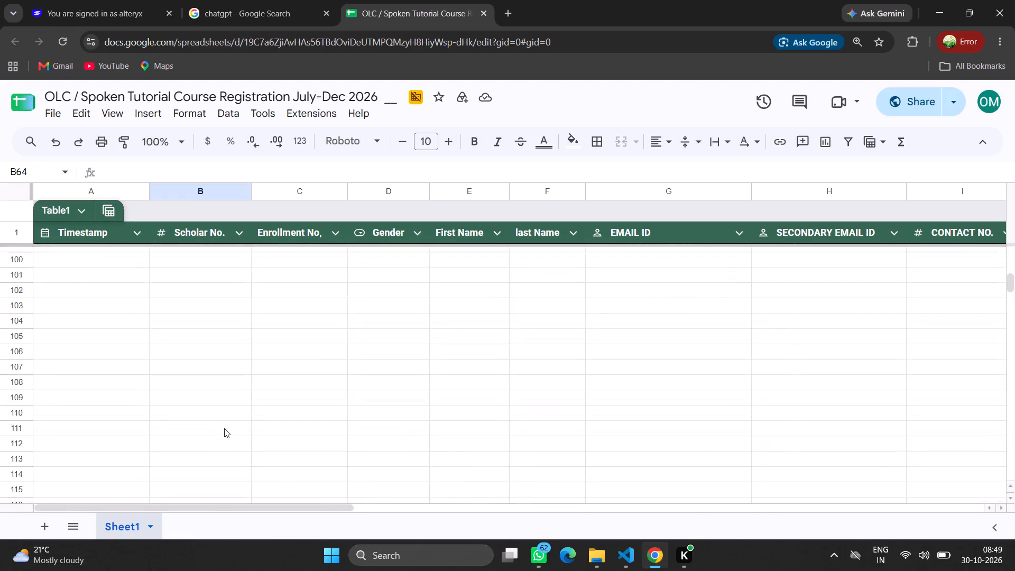
scroll(224, 428, down, 2)
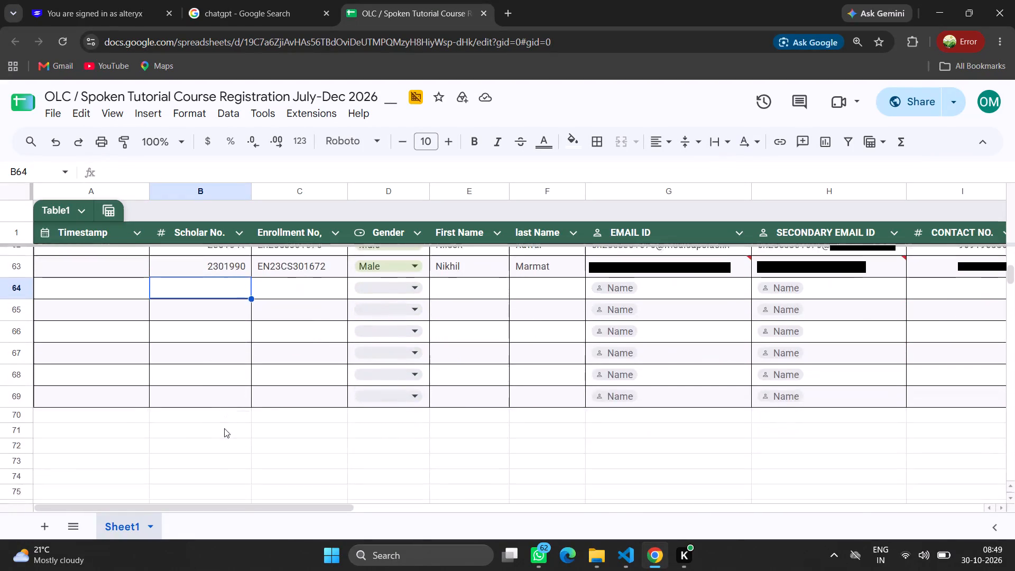
scroll(224, 428, down, 1)
double_click(121, 305)
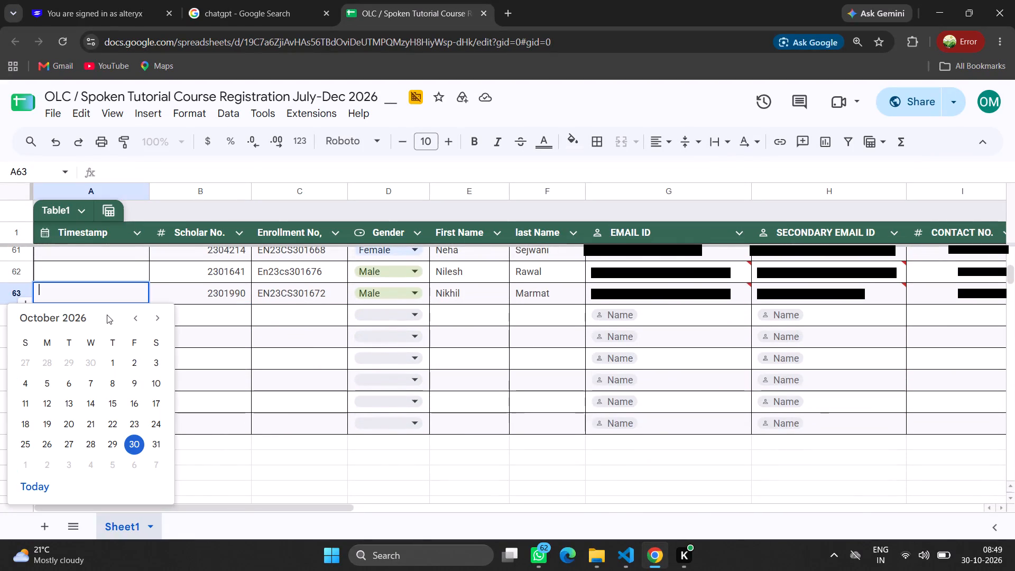
click(230, 324)
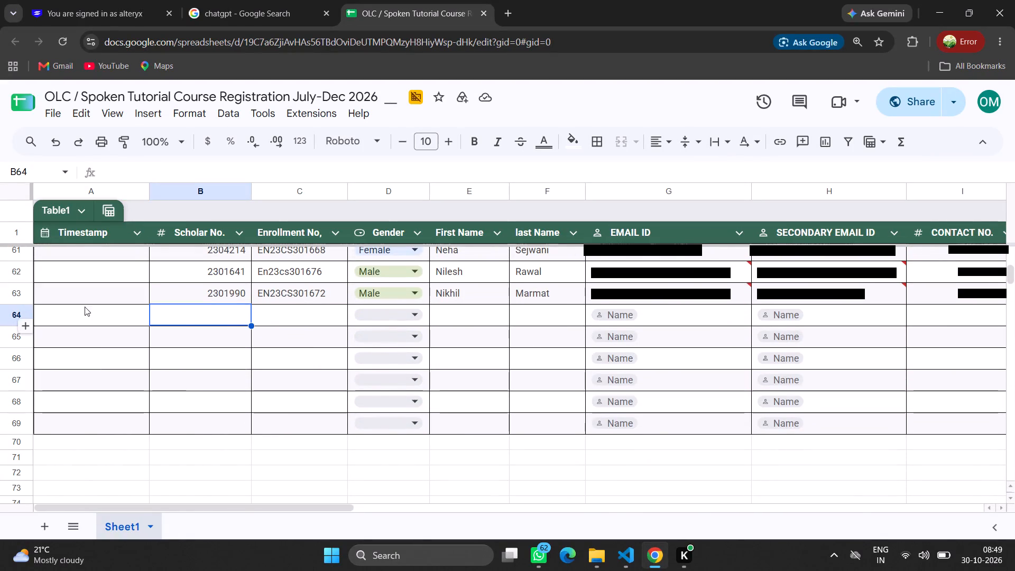
click(88, 311)
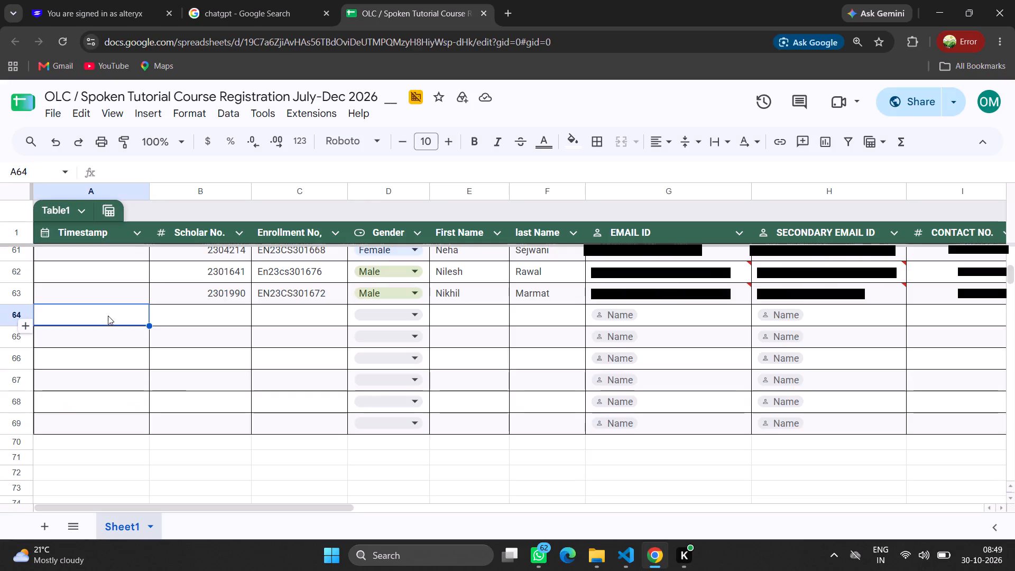
Enter the student's scholar number and enrollment number in row 64, the first empty row of the table.
click(194, 319)
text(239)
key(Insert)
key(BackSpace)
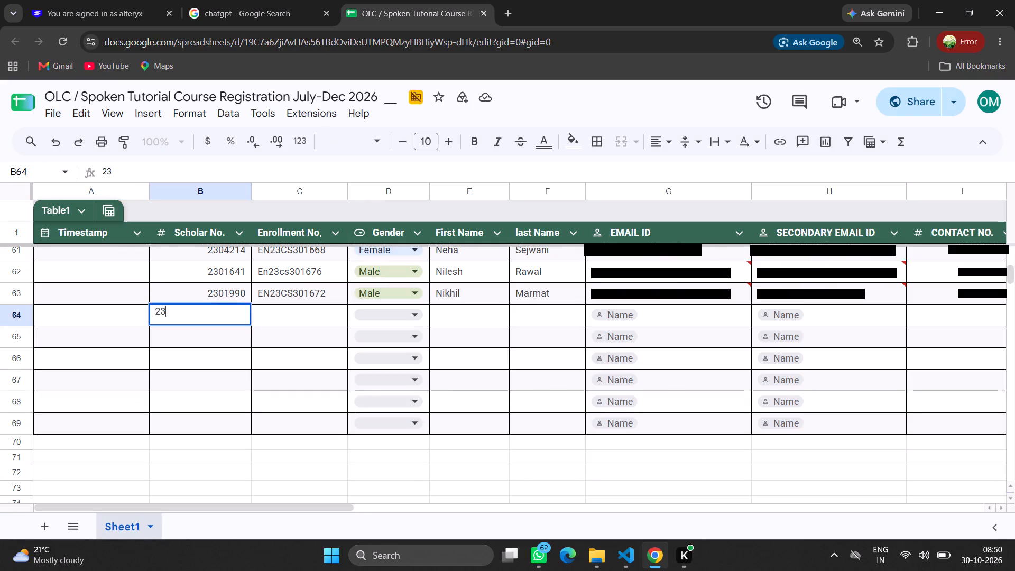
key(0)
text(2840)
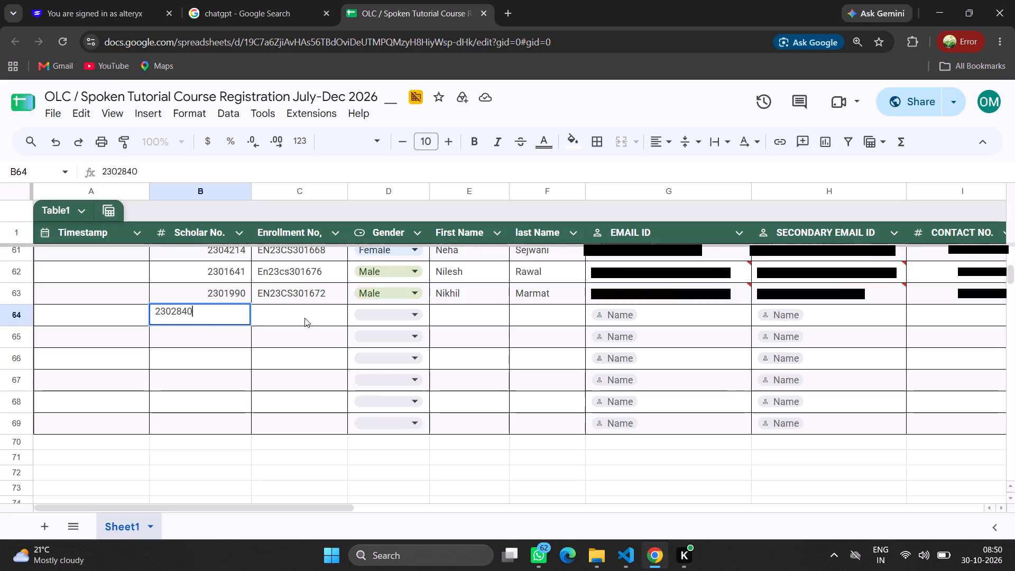
click(304, 318)
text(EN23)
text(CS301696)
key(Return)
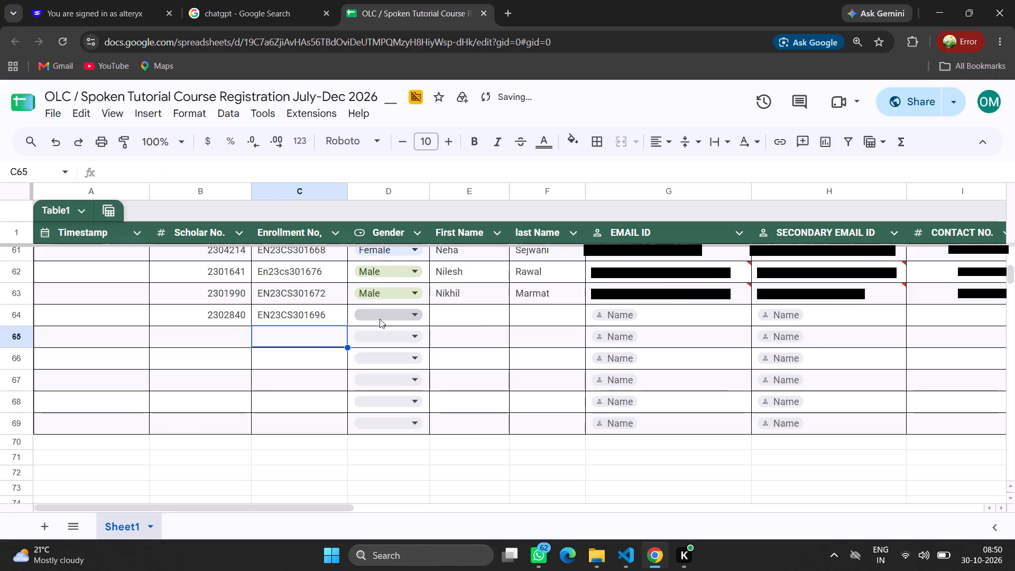
Set the gender in row 64 to Male.
click(380, 319)
click(372, 339)
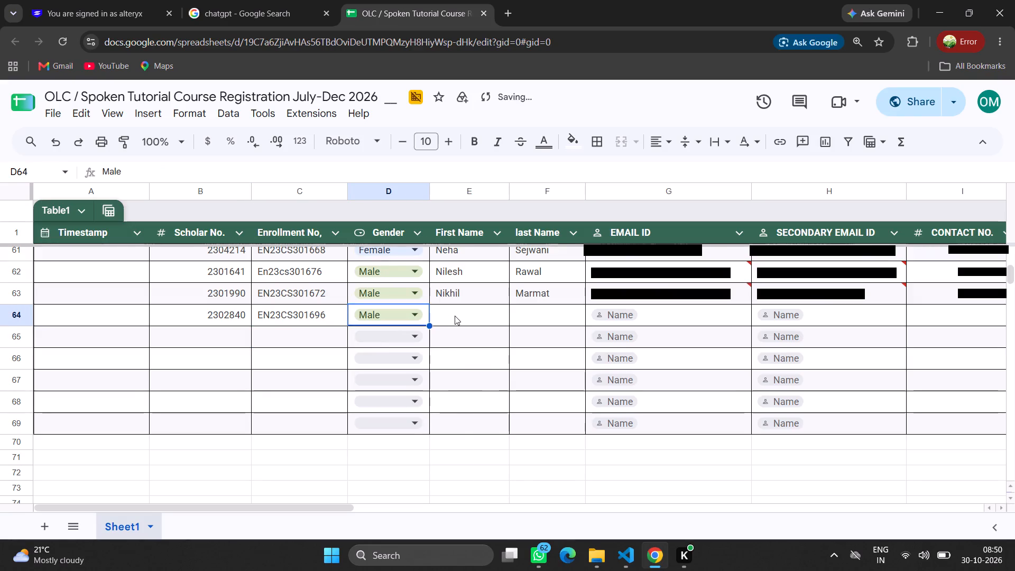
Enter the student's first name alone in the First Name cell of row 64, without the surname.
click(455, 316)
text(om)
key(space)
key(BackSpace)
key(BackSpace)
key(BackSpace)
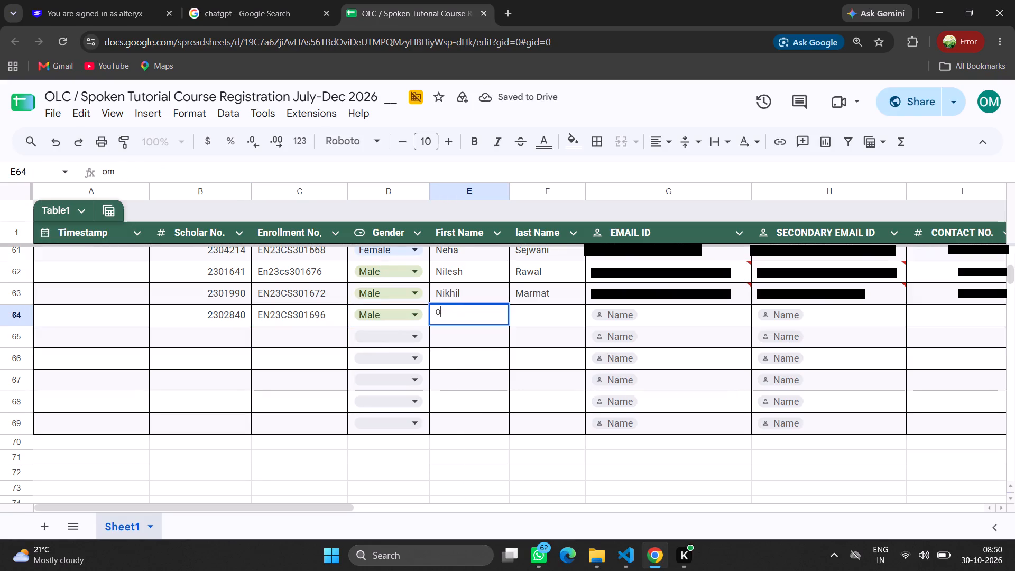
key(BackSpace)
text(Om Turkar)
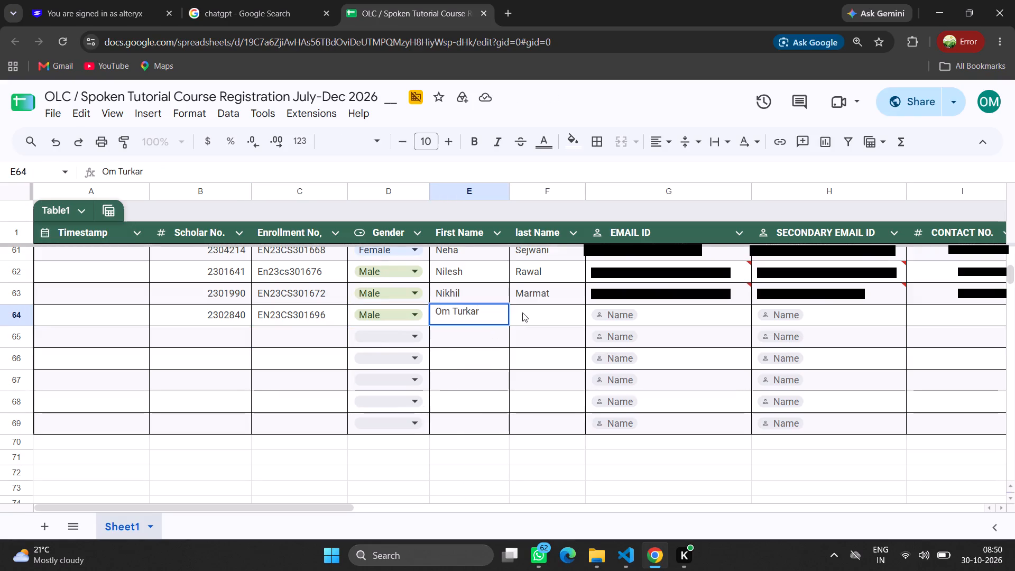
click(525, 312)
click(487, 319)
key(BackSpace)
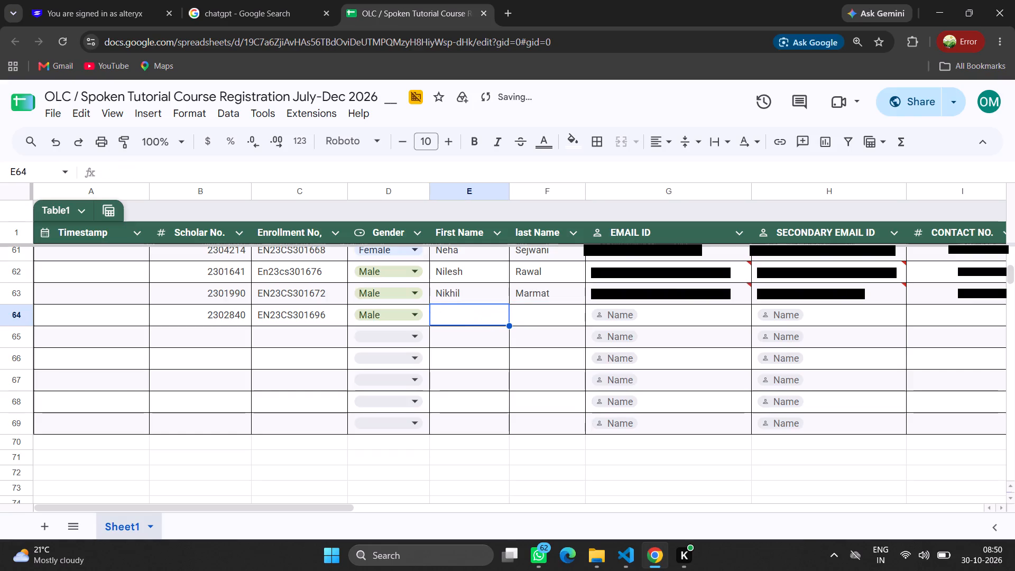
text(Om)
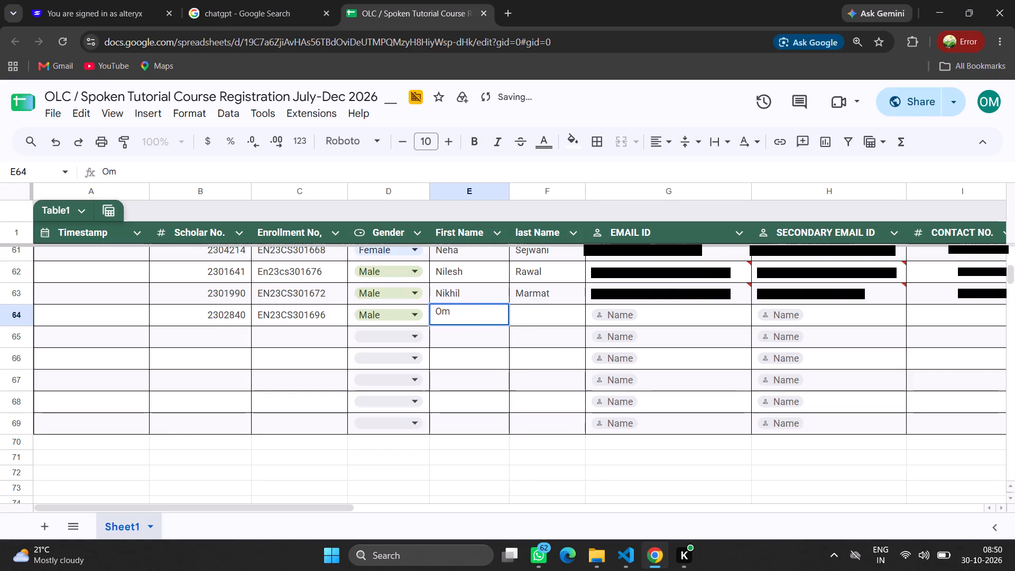
Enter the student's surname in the last Name cell of row 64.
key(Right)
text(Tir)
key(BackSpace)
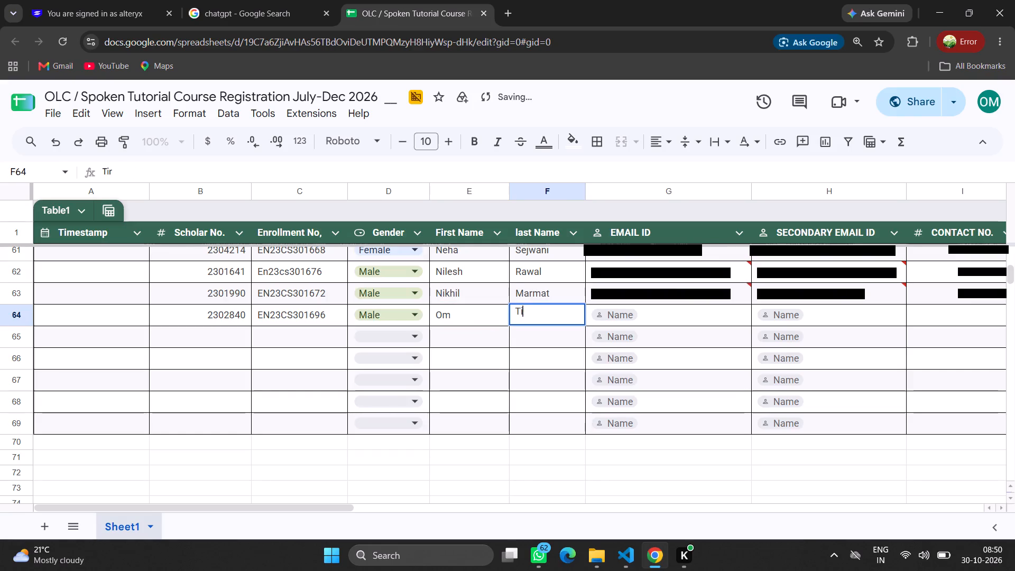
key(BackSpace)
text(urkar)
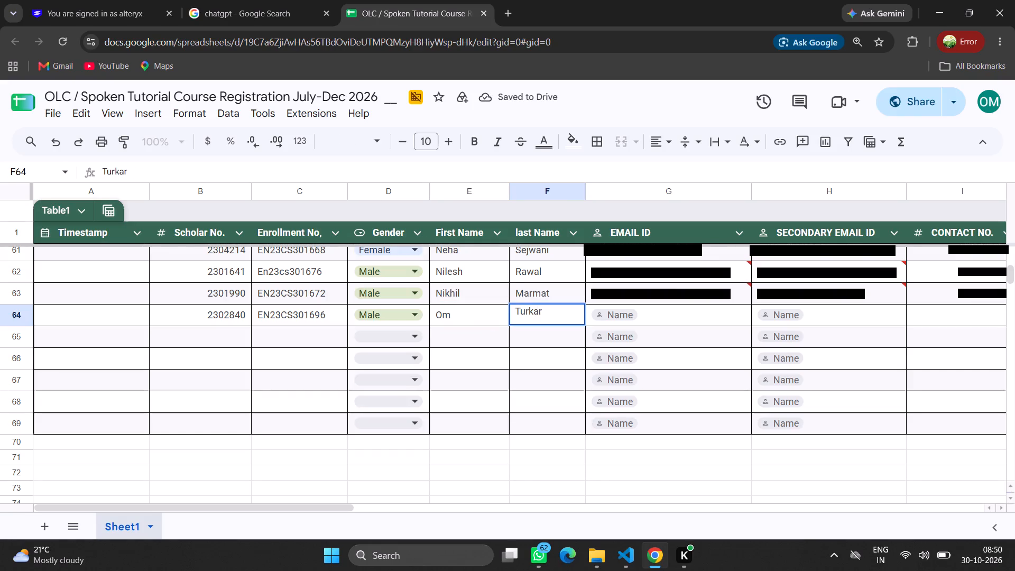
Fill the EMAIL ID cell in row 64 with the first suggested contact.
click(602, 310)
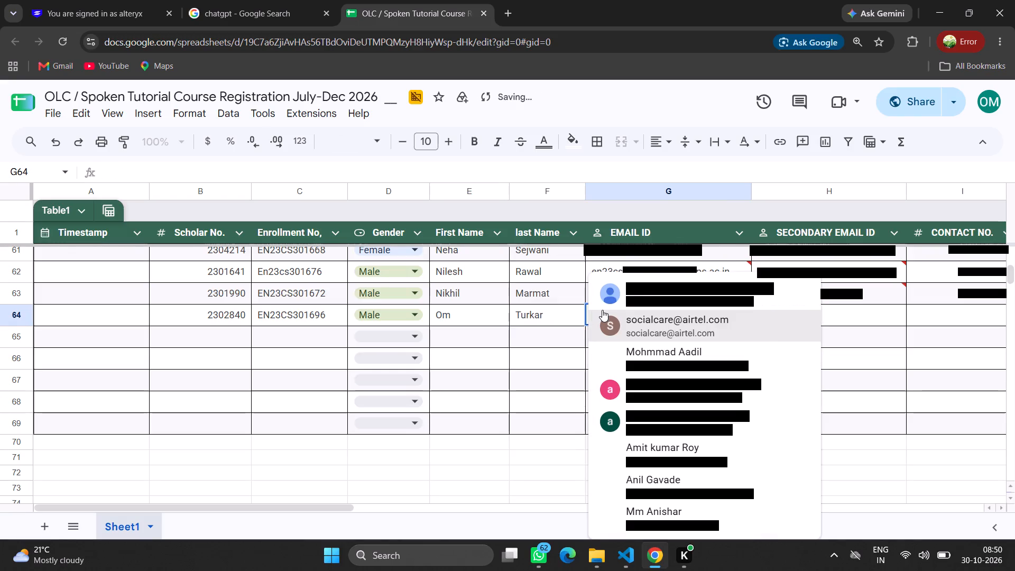
click(642, 298)
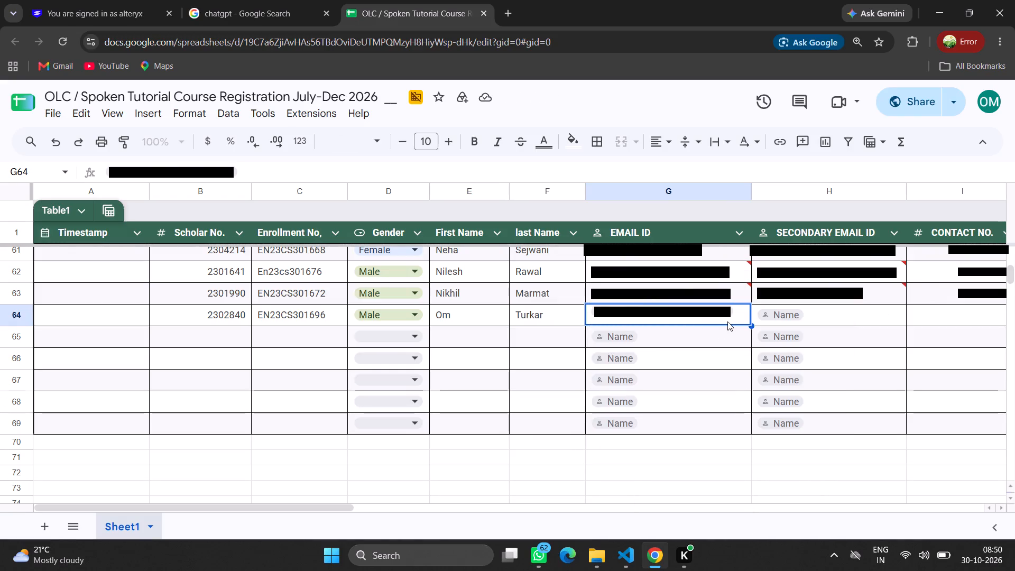
key(Right)
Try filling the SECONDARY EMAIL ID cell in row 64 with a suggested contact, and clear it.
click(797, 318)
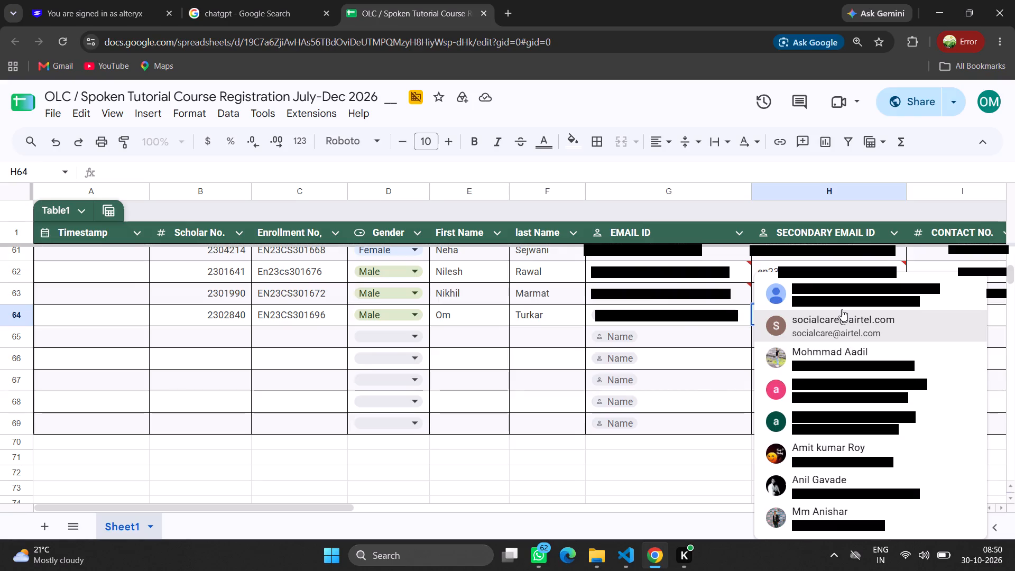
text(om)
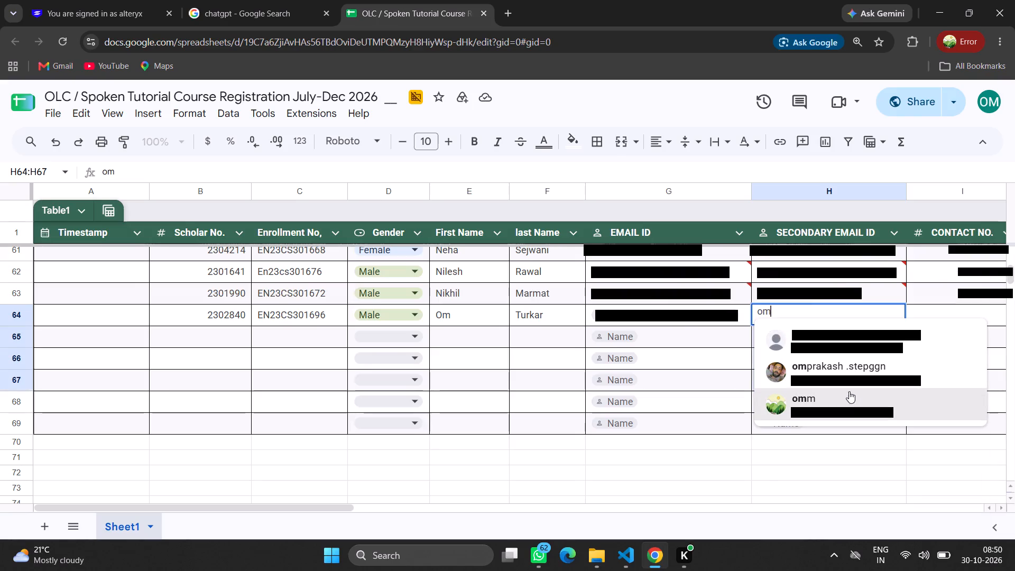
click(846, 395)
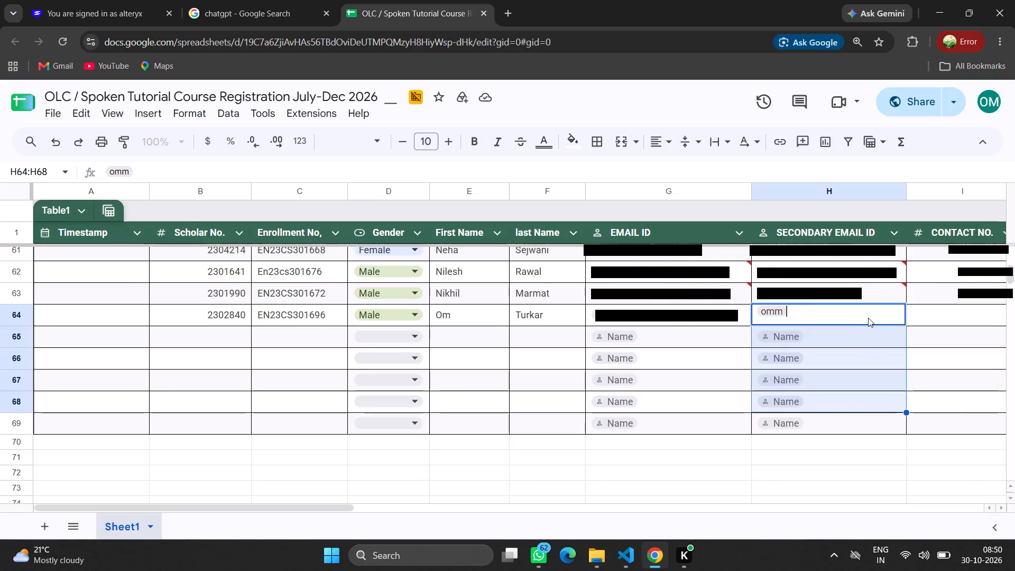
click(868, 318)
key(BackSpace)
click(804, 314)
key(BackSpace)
Enter the student's secondary Gmail address in the SECONDARY EMAIL ID cell of row 64.
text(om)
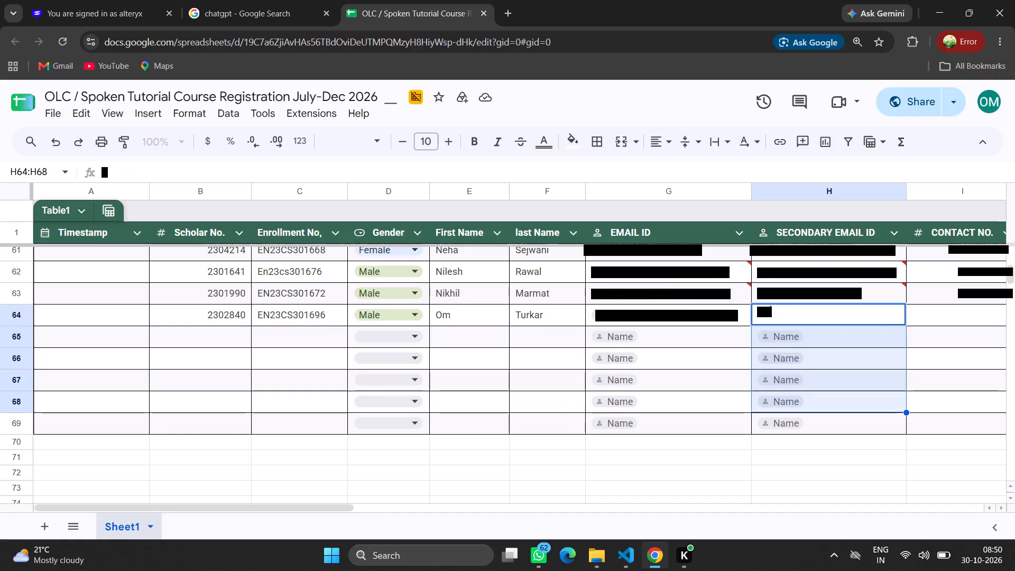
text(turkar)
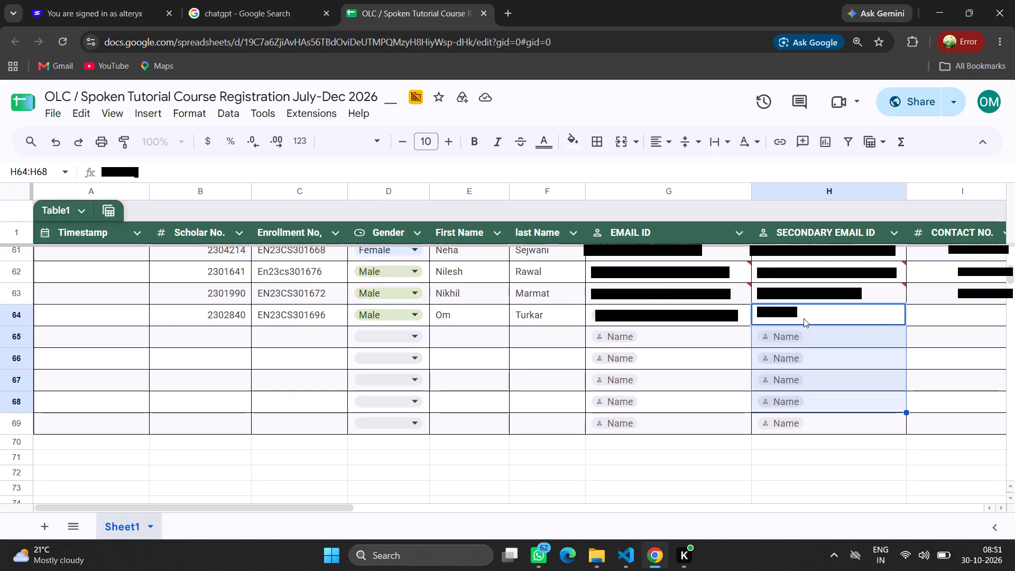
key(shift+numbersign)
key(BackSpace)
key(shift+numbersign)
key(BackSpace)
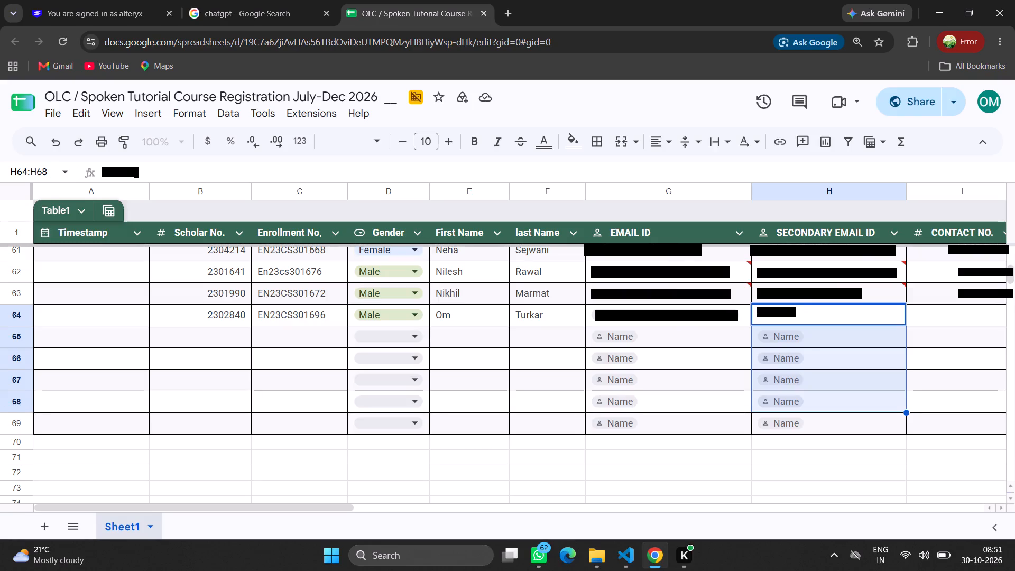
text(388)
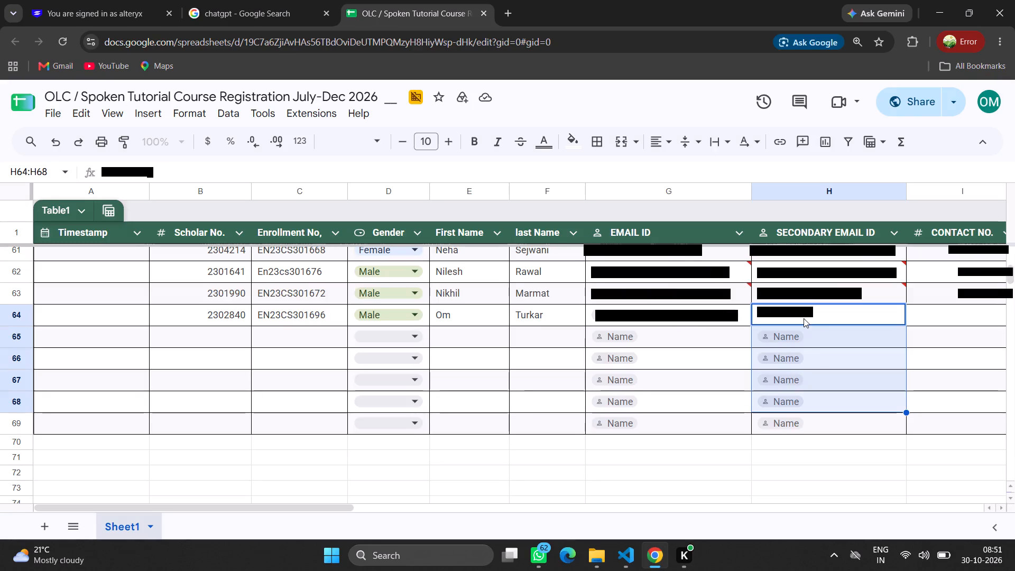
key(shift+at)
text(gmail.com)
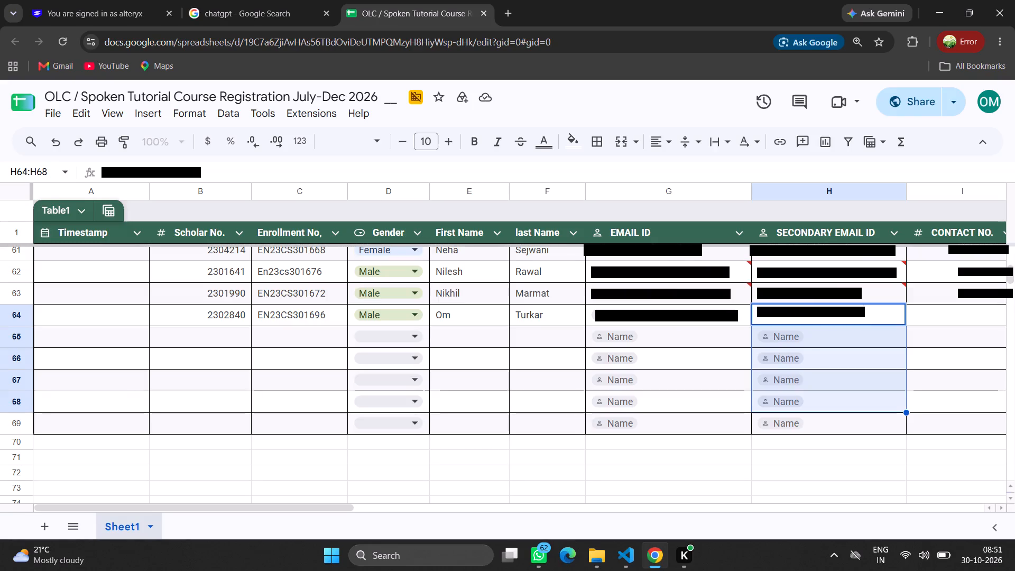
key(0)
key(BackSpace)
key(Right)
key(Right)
click(954, 323)
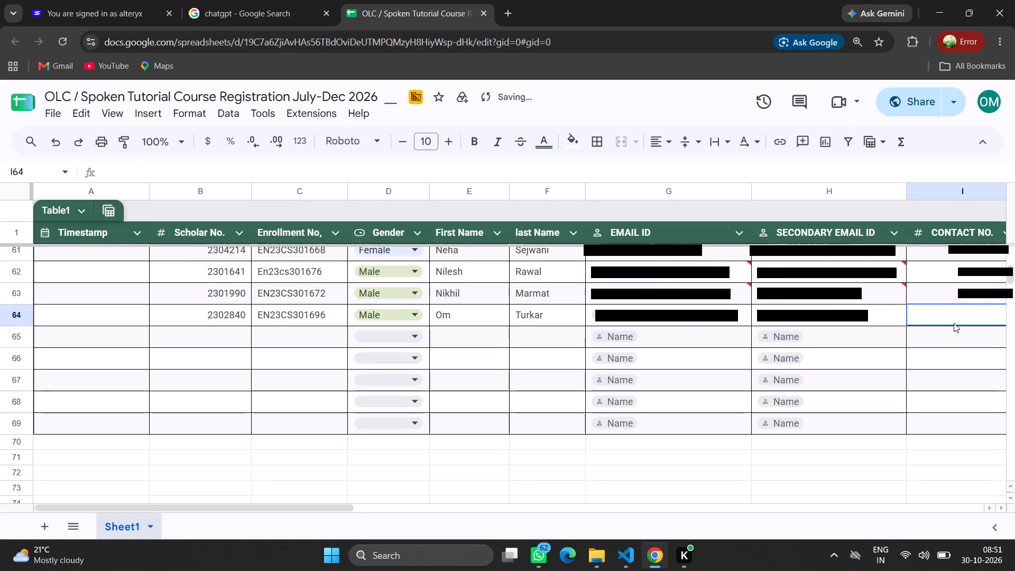
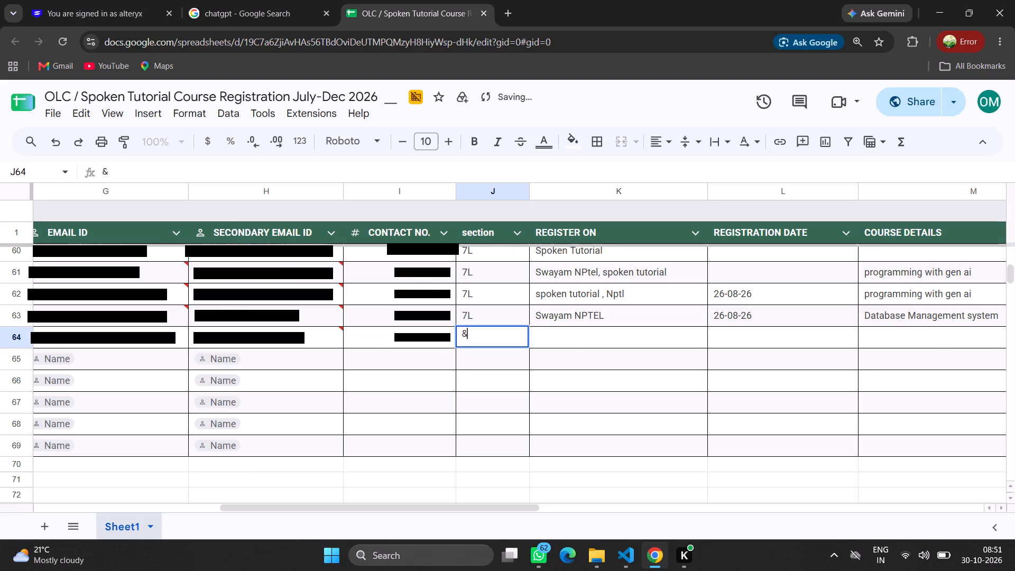
Enter 7L in the section cell of row 64, replacing the mistyped character.
key(BackSpace)
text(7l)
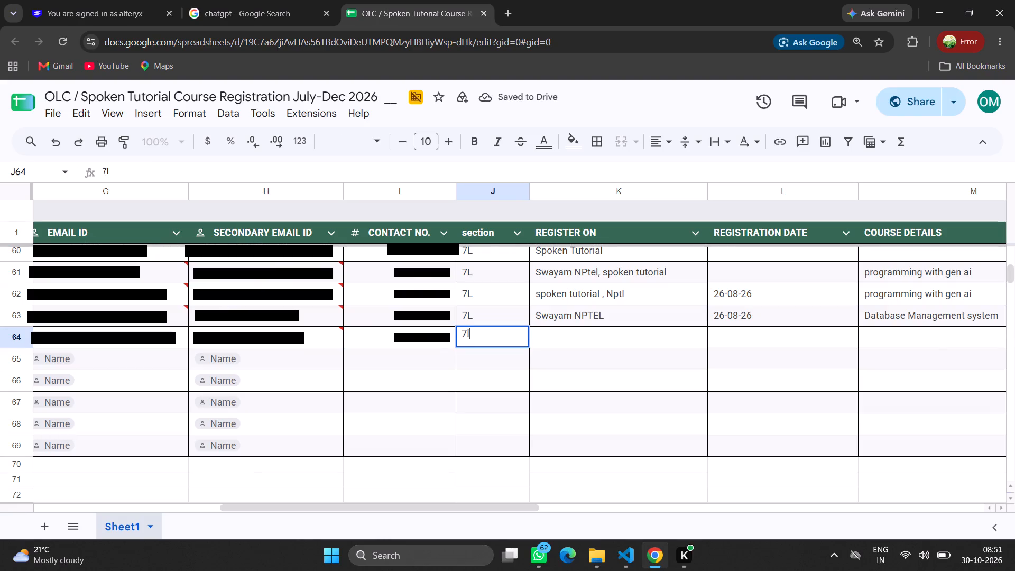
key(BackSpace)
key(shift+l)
Enter Spoken Tutorial in the REGISTER ON cell of row 64.
click(568, 337)
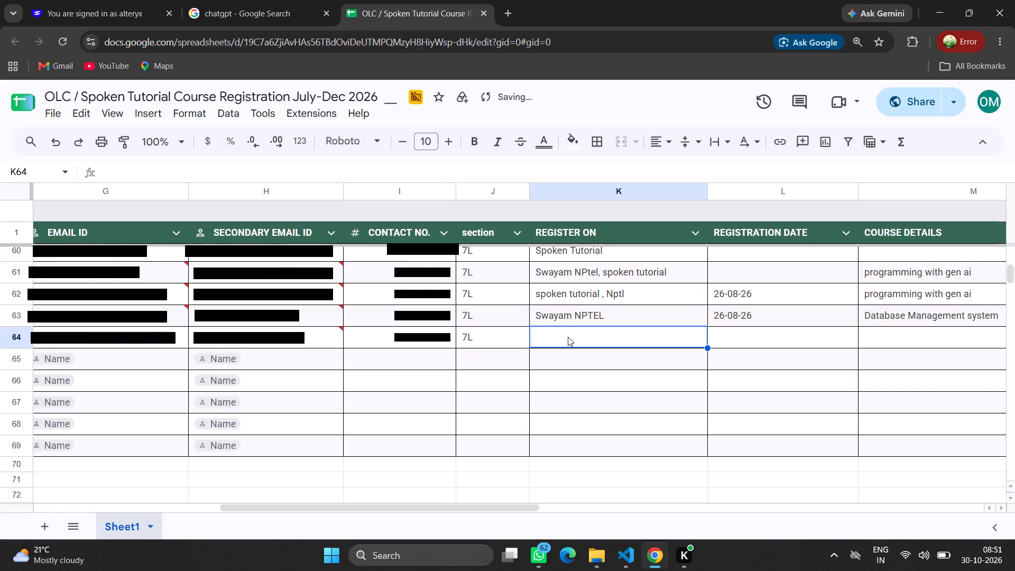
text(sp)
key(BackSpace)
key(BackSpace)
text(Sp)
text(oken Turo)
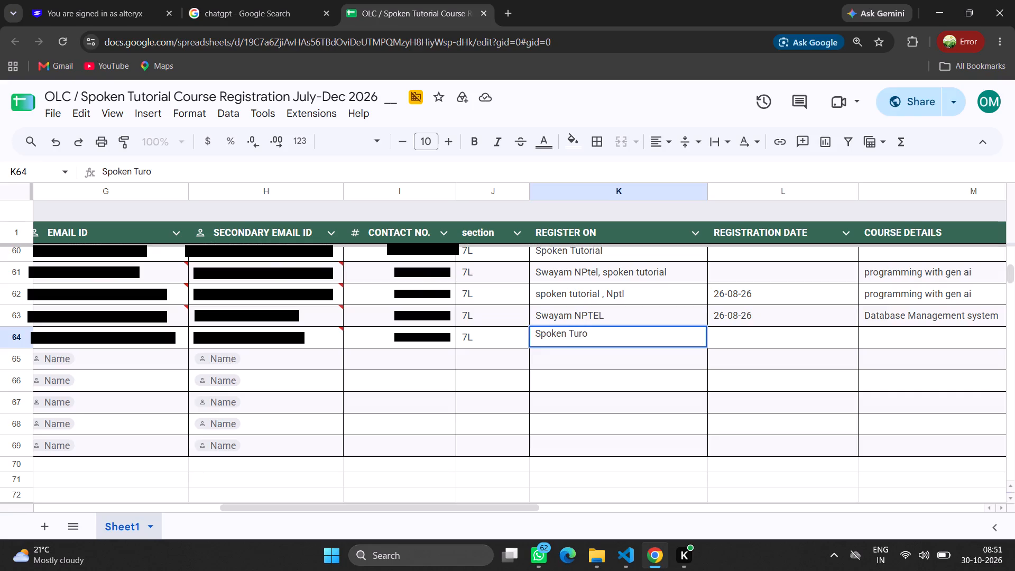
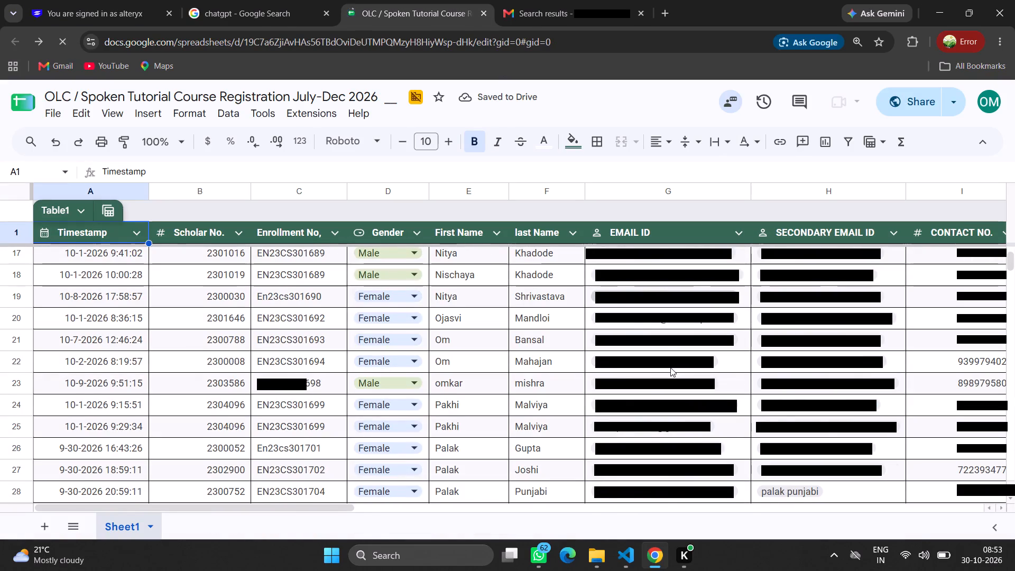
Go back down the reloaded registration sheet to the student's entry in row 64.
scroll(670, 367, down, 7)
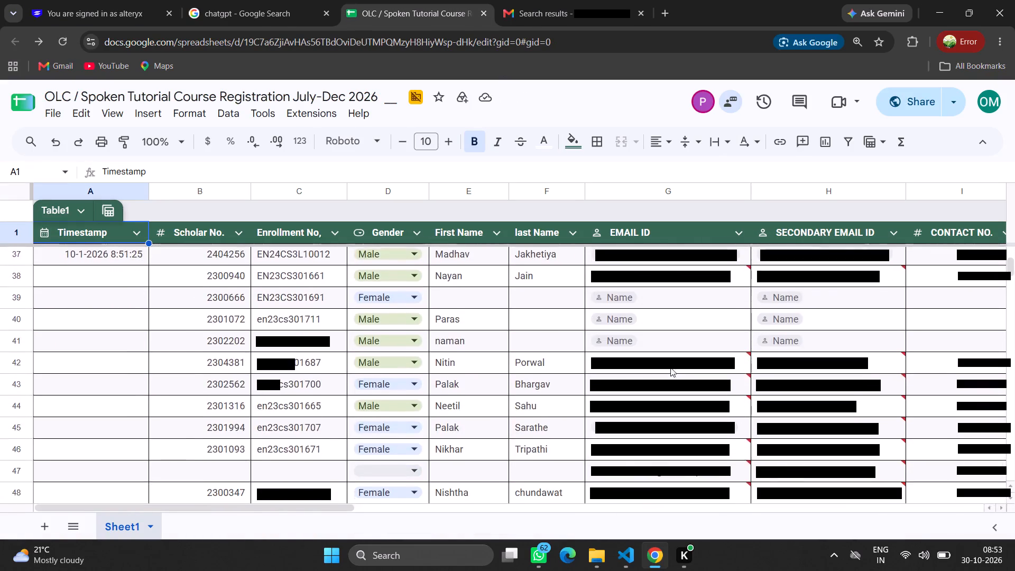
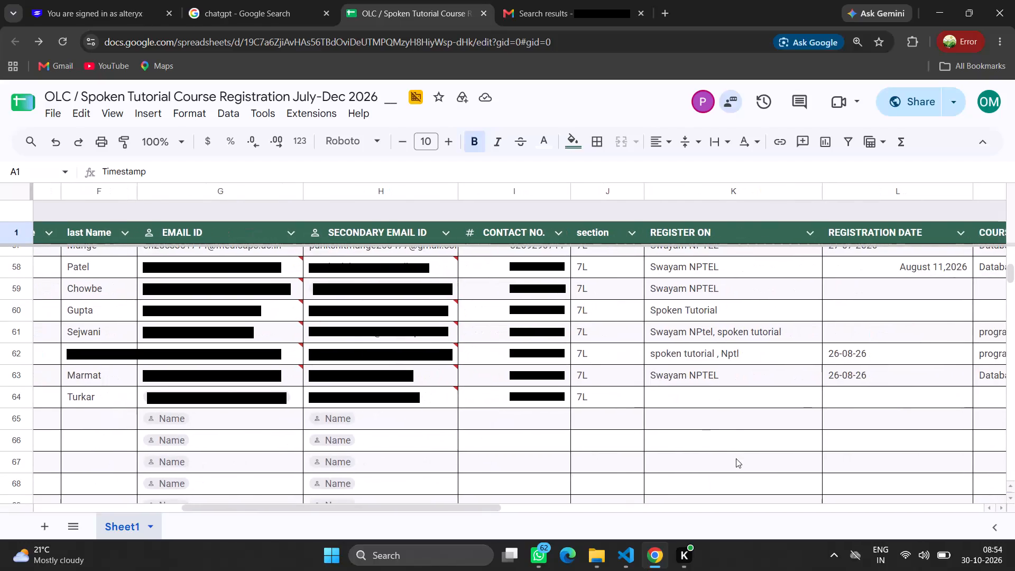
Examine how other students' rows above row 64 fill in the REGISTER ON, REGISTRATION DATE and COURSE DETAILS columns.
scroll(736, 458, left, 2)
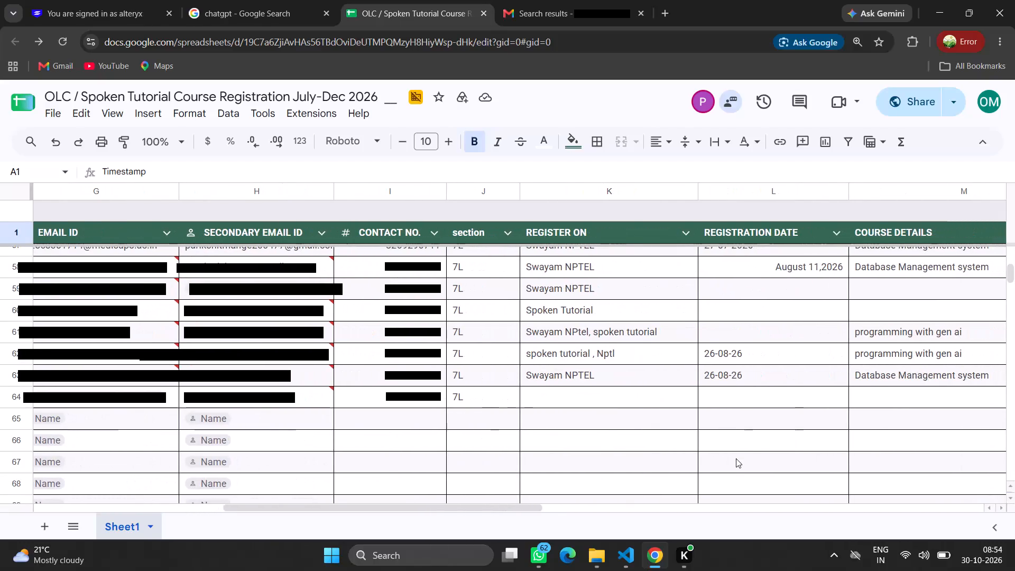
scroll(736, 458, up, 6)
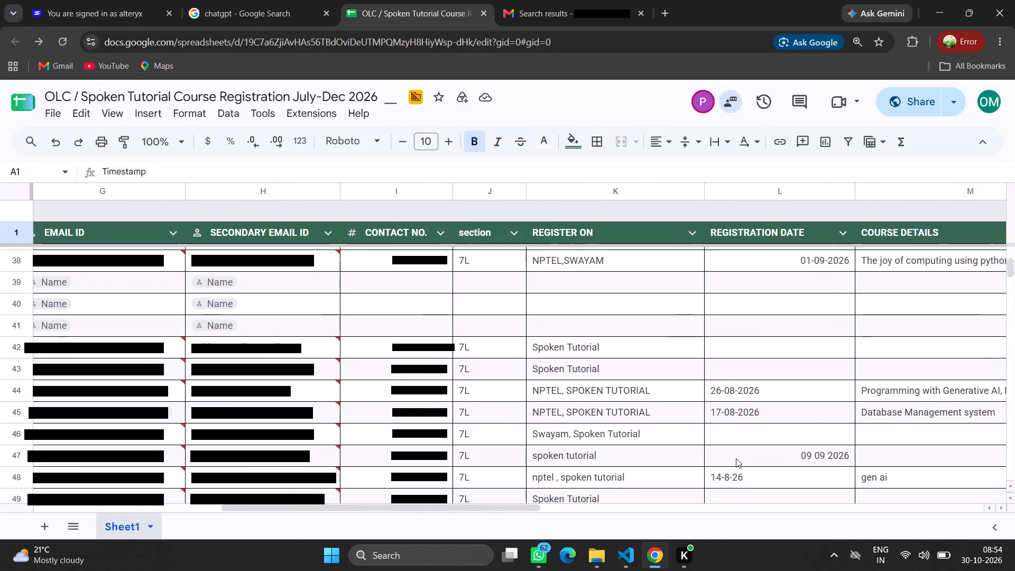
scroll(736, 458, down, 2)
scroll(736, 458, left, 1)
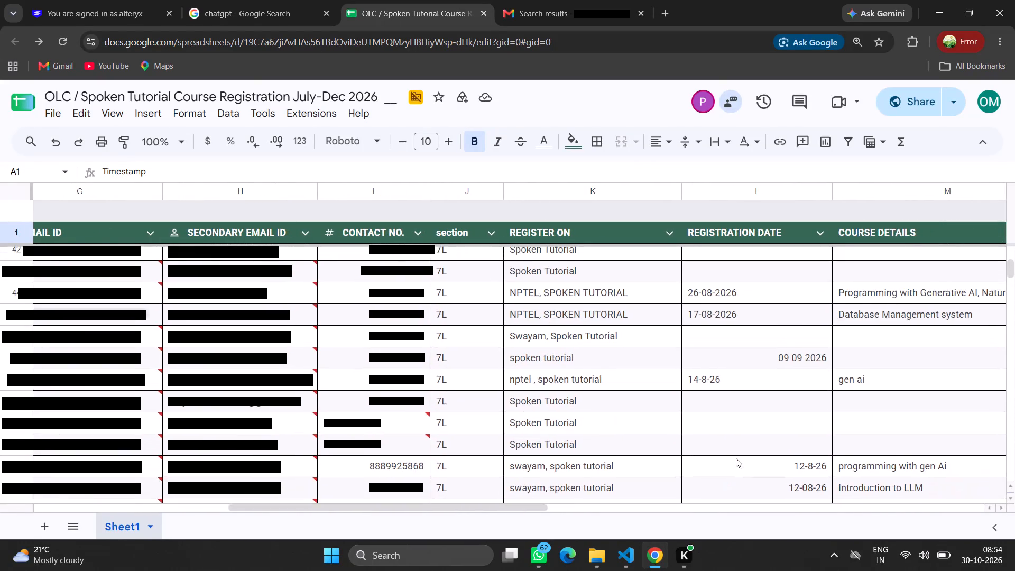
scroll(736, 458, left, 2)
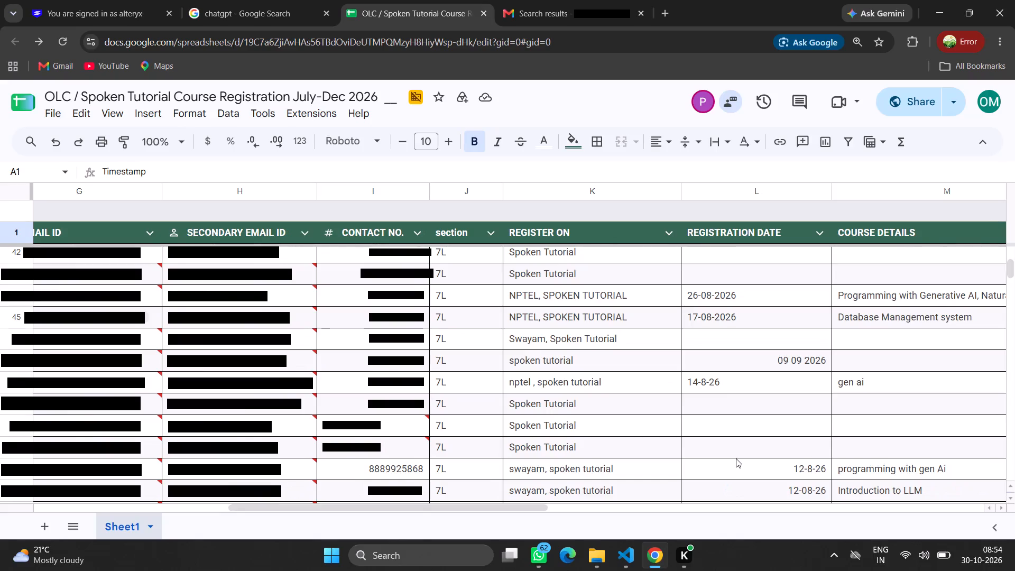
Enter "Spoken Tutorial" in the REGISTER ON cell of row 64.
scroll(736, 458, left, 1)
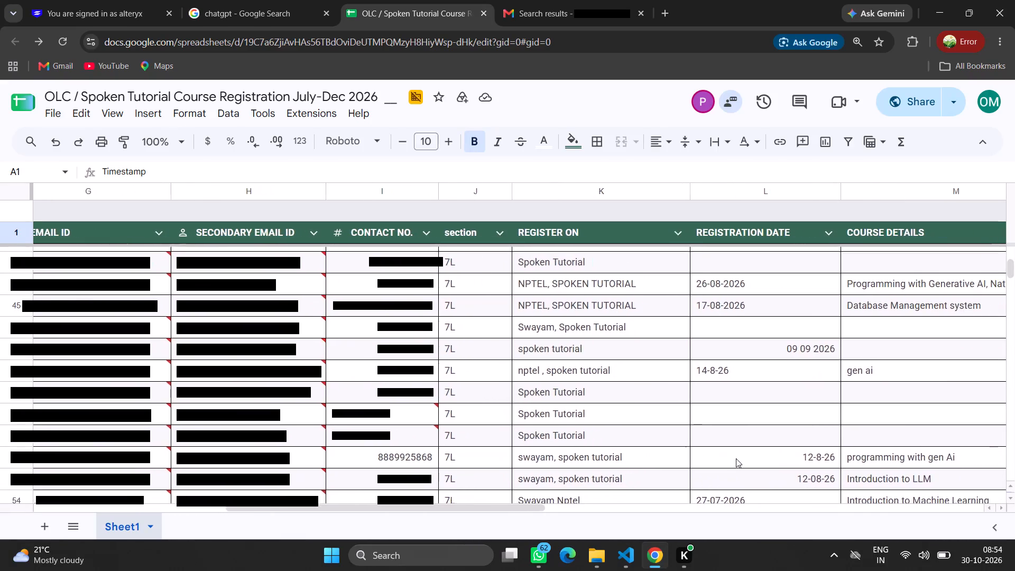
scroll(736, 458, left, 1)
scroll(736, 458, down, 5)
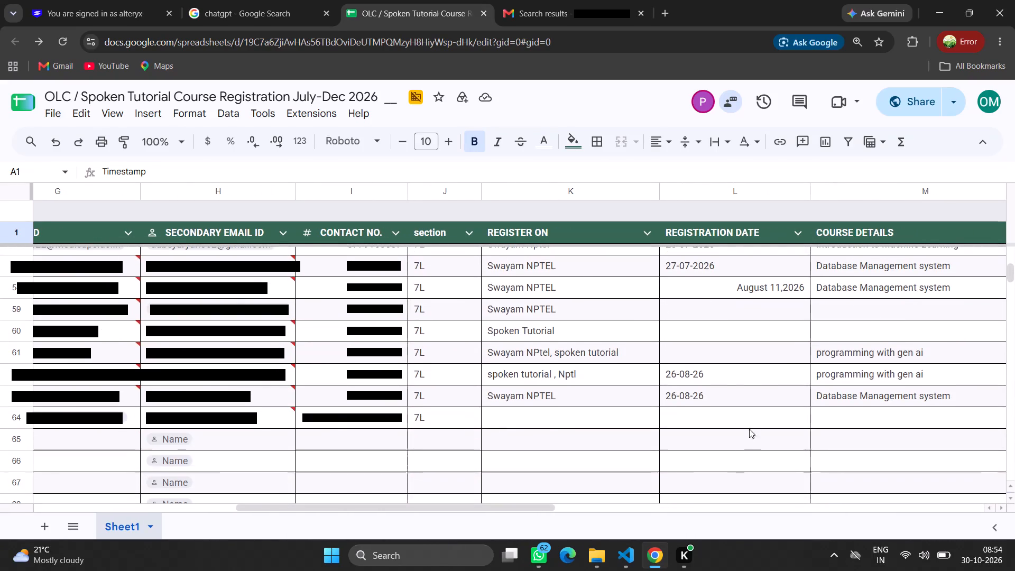
click(753, 415)
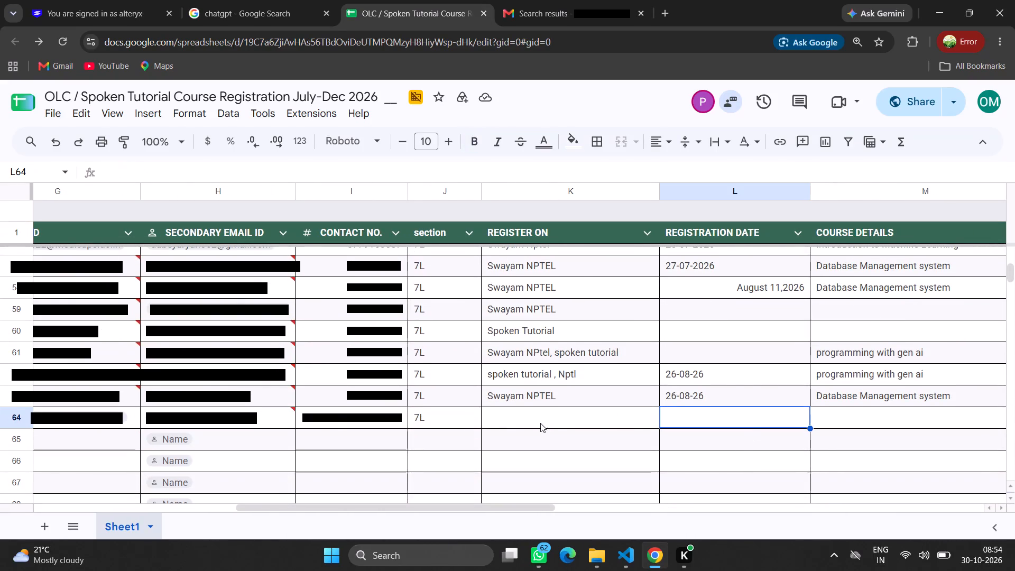
click(540, 423)
text(Spo)
text(ken Tu)
text(torial)
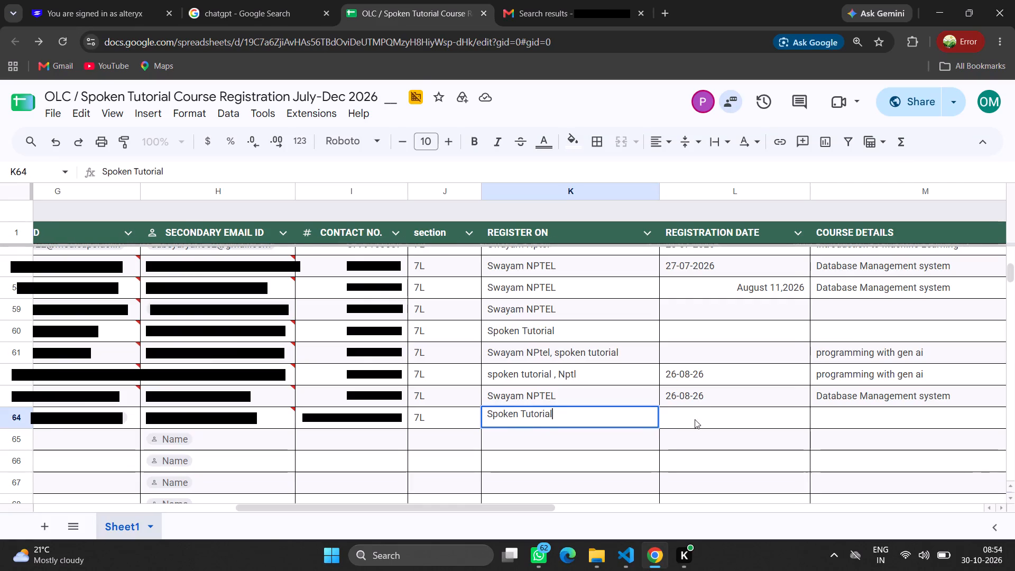
Enter 09-09-2026 in the REGISTRATION DATE cell of row 64.
click(695, 420)
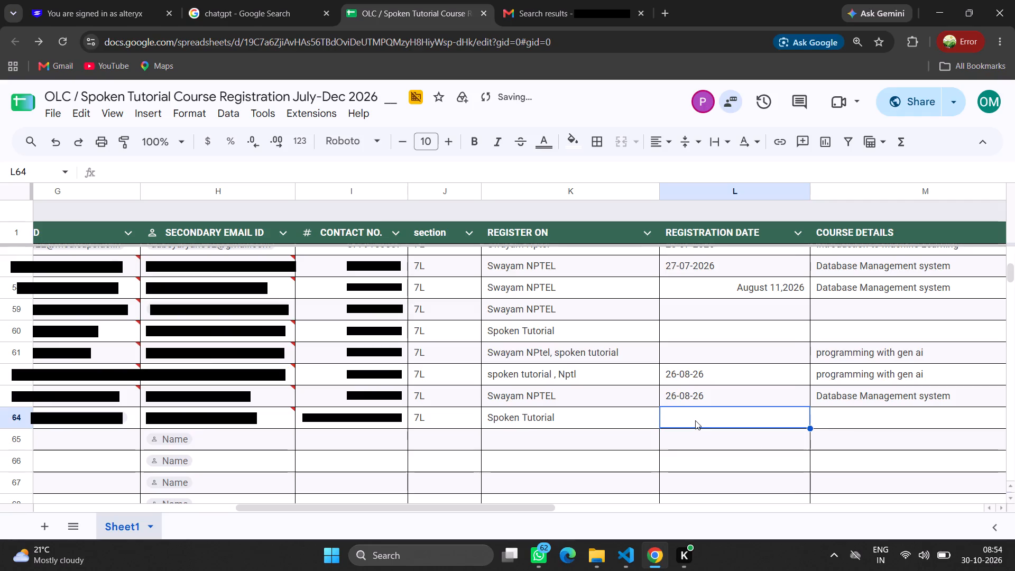
text(09)
text(-09=)
key(BackSpace)
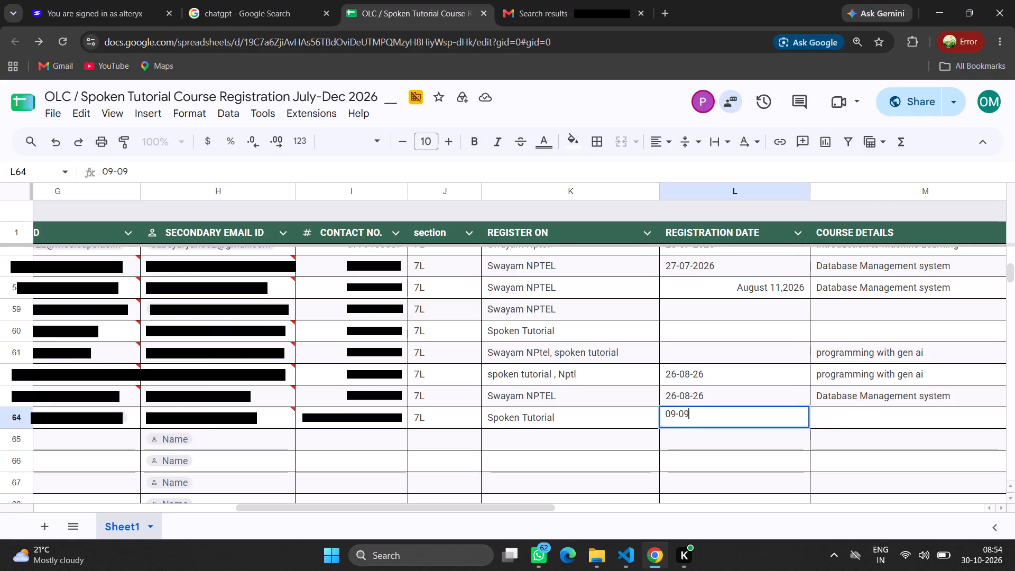
text(-2020)
key(BackSpace)
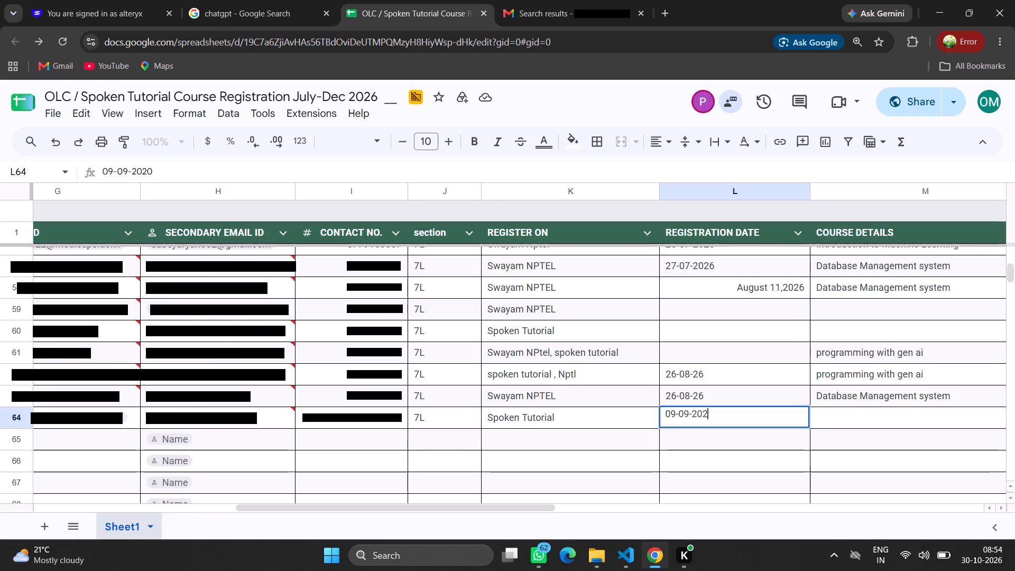
key(6)
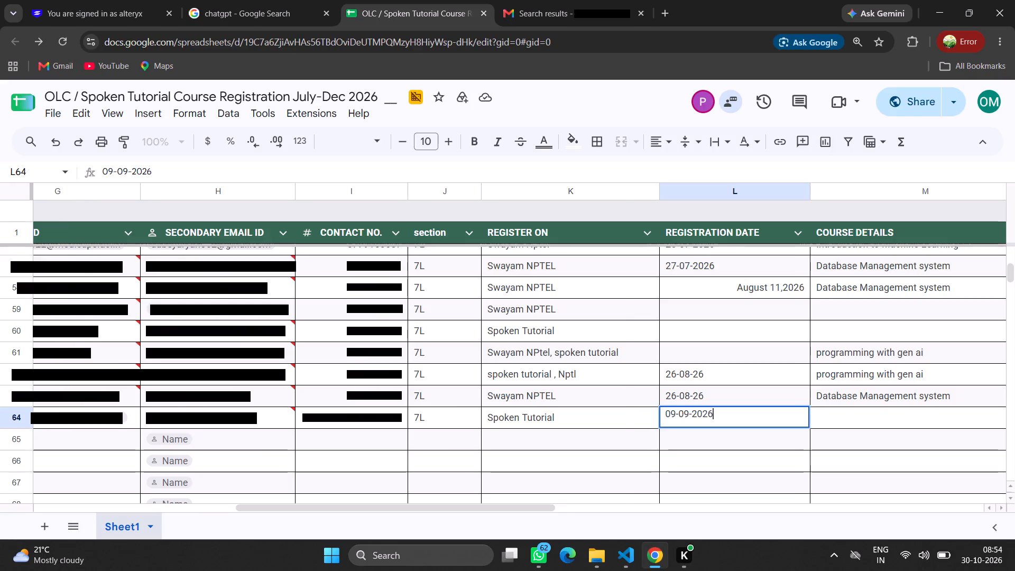
key(Right)
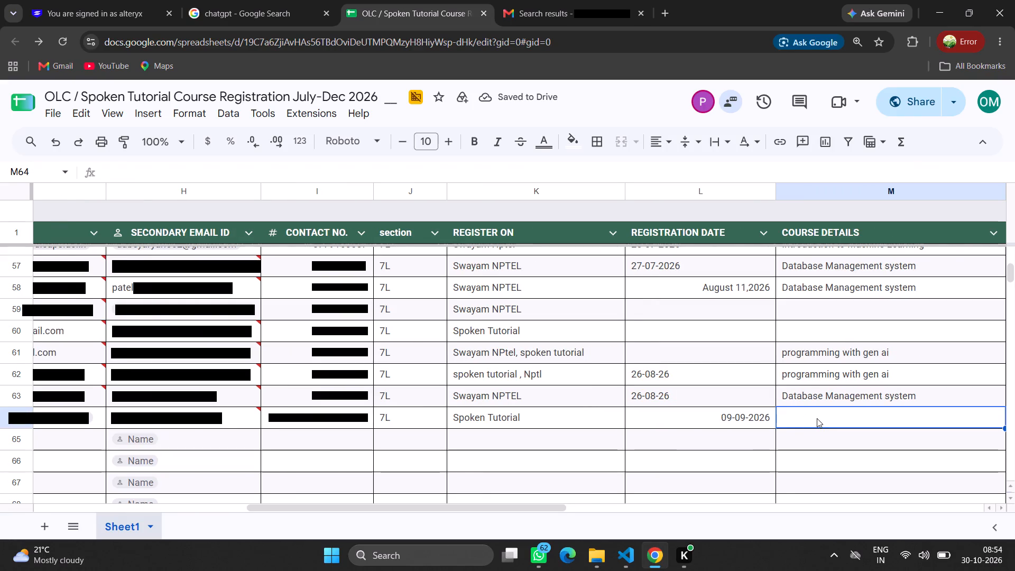
Check how earlier rows describe Spoken Tutorial courses and enter "Bash" in the COURSE DETAILS cell of row 64.
scroll(817, 418, up, 4)
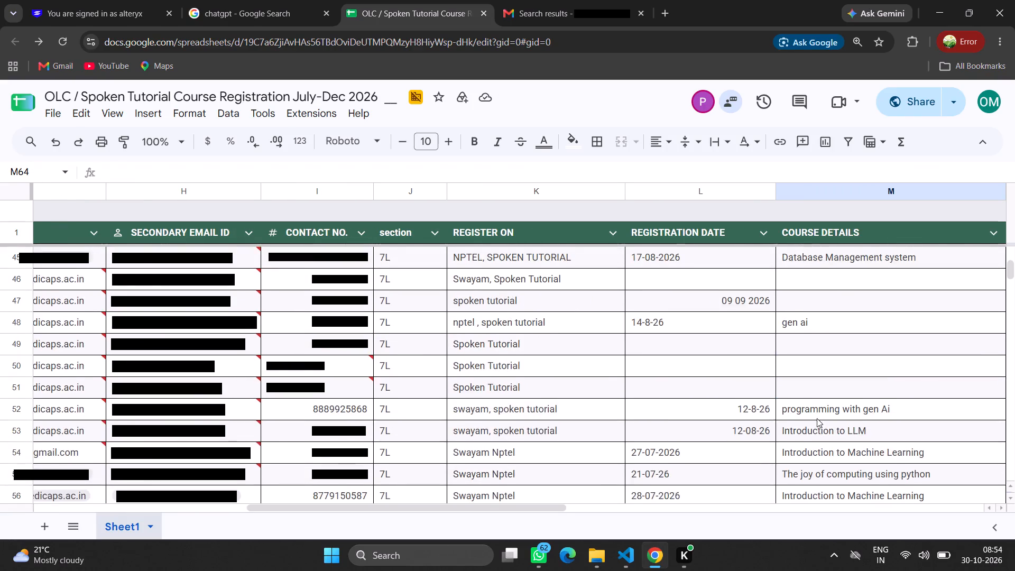
scroll(817, 418, up, 4)
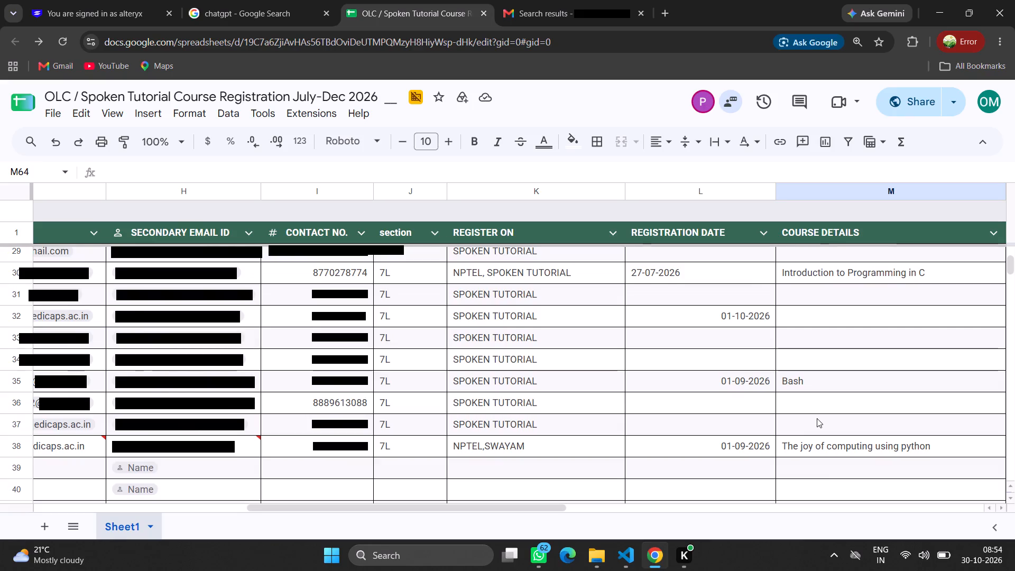
scroll(817, 418, left, 1)
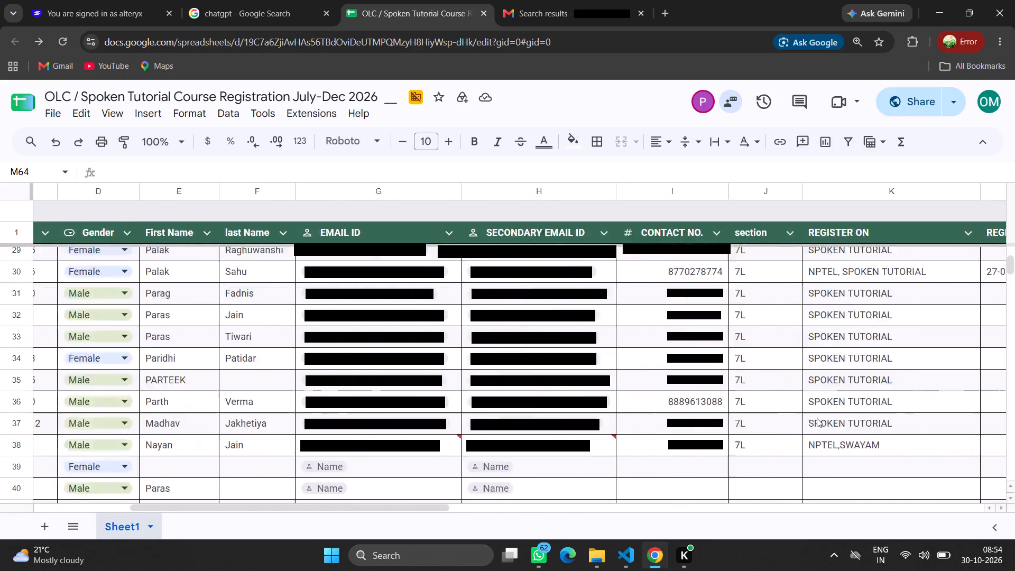
scroll(817, 418, left, 1)
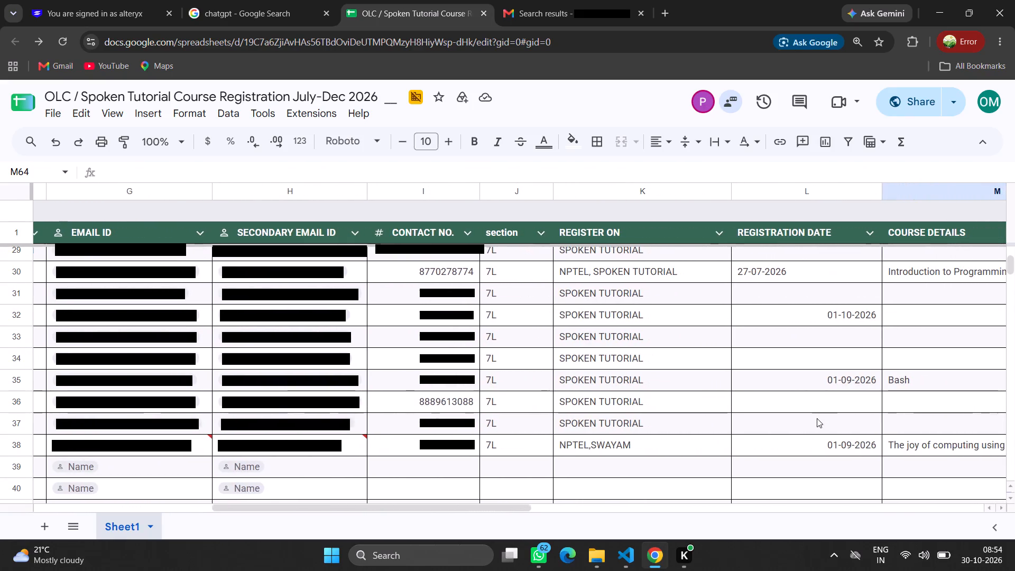
scroll(817, 418, left, 1)
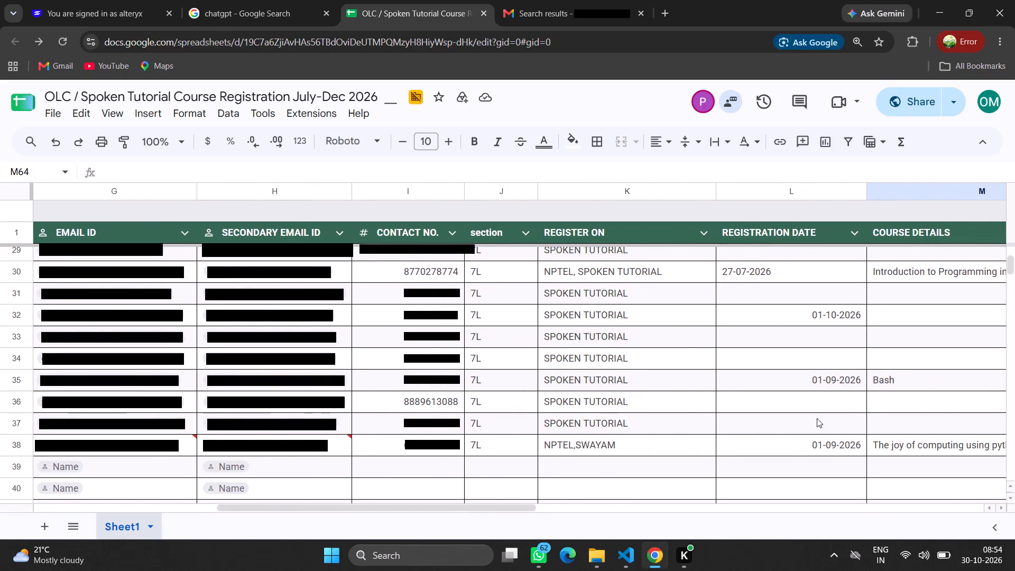
scroll(817, 418, left, 2)
scroll(817, 418, down, 4)
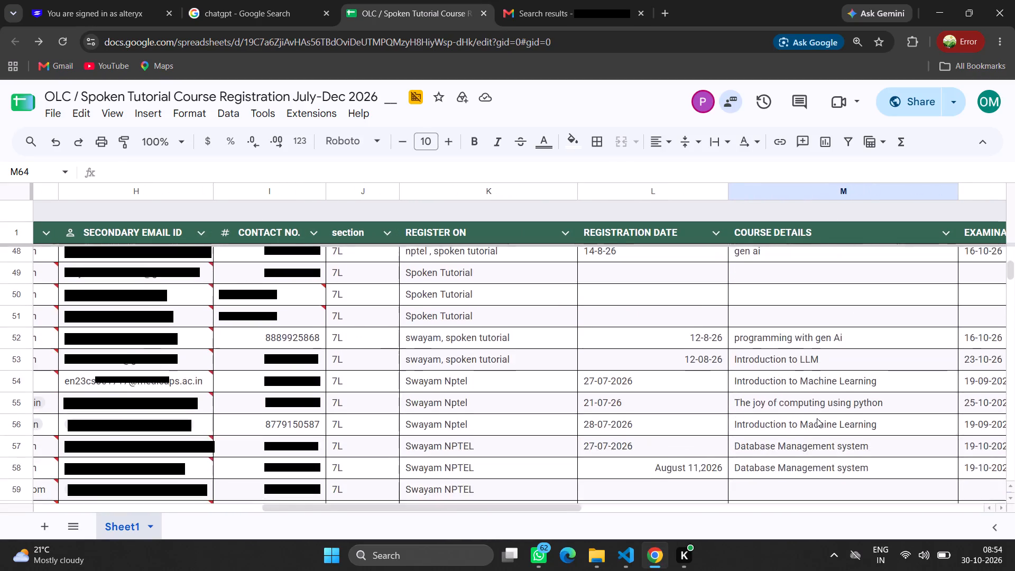
scroll(817, 418, down, 4)
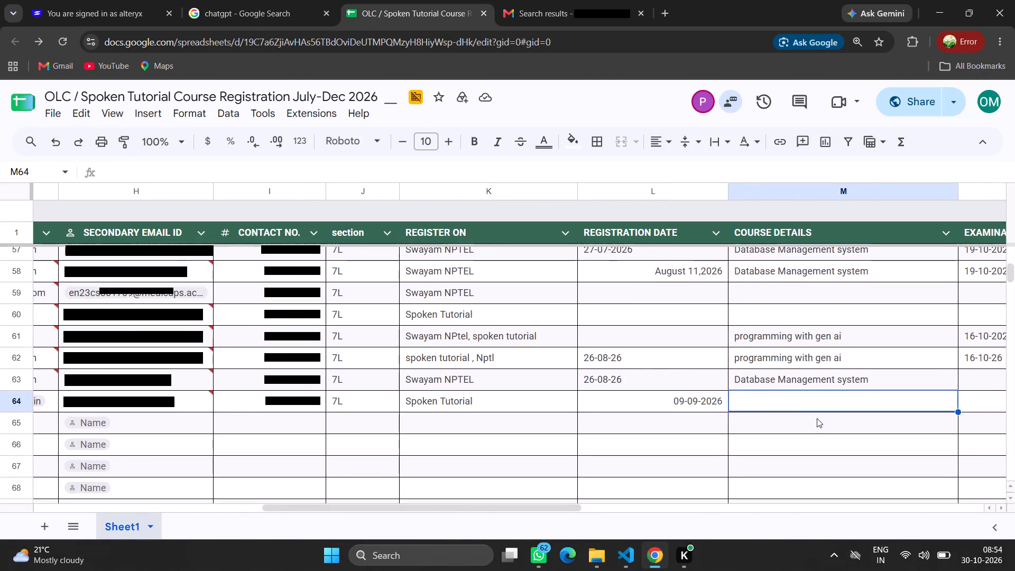
key(shift+b)
text(ash)
key(space)
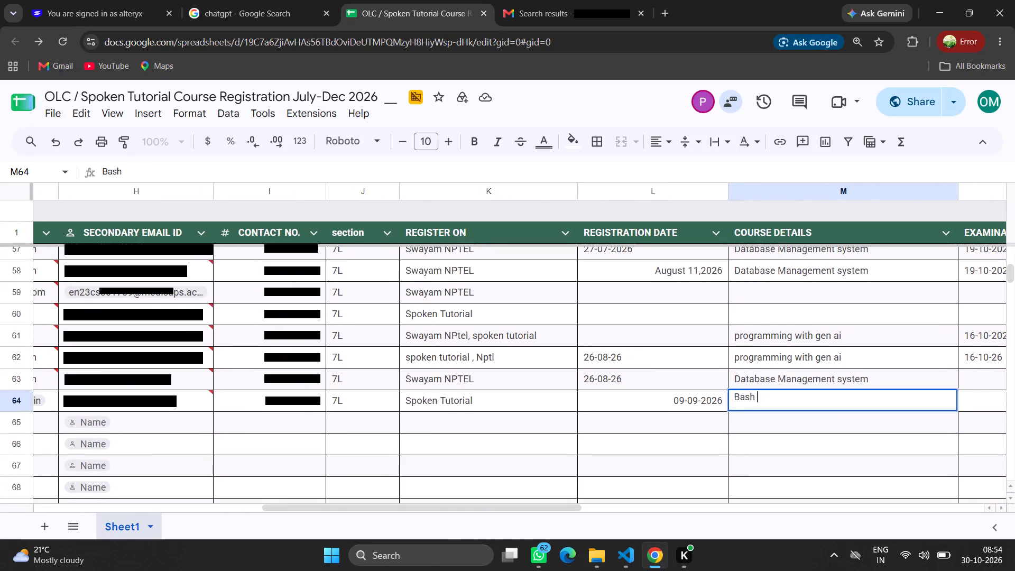
scroll(817, 418, left, 5)
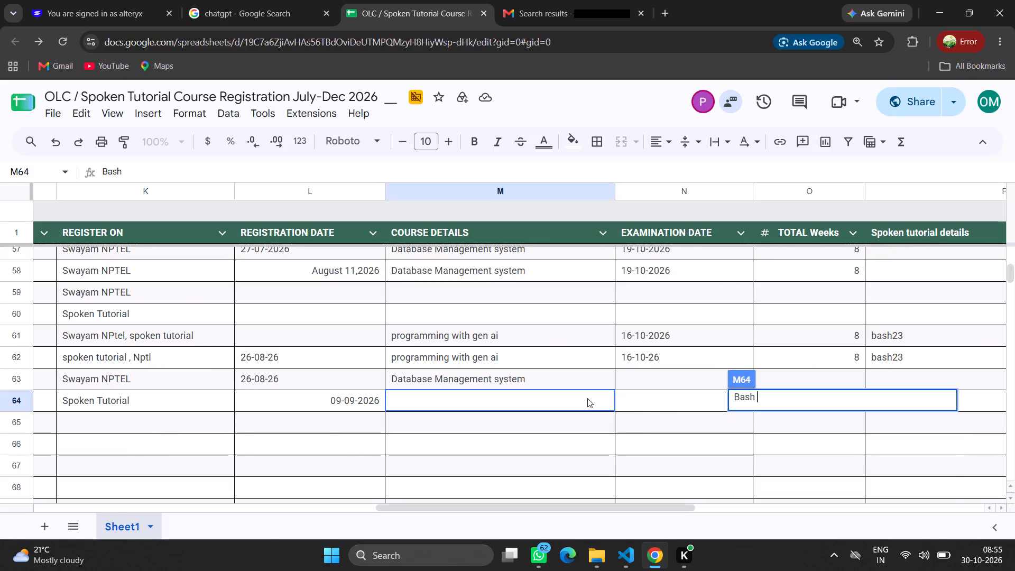
scroll(649, 402, right, 7)
scroll(649, 402, left, 1)
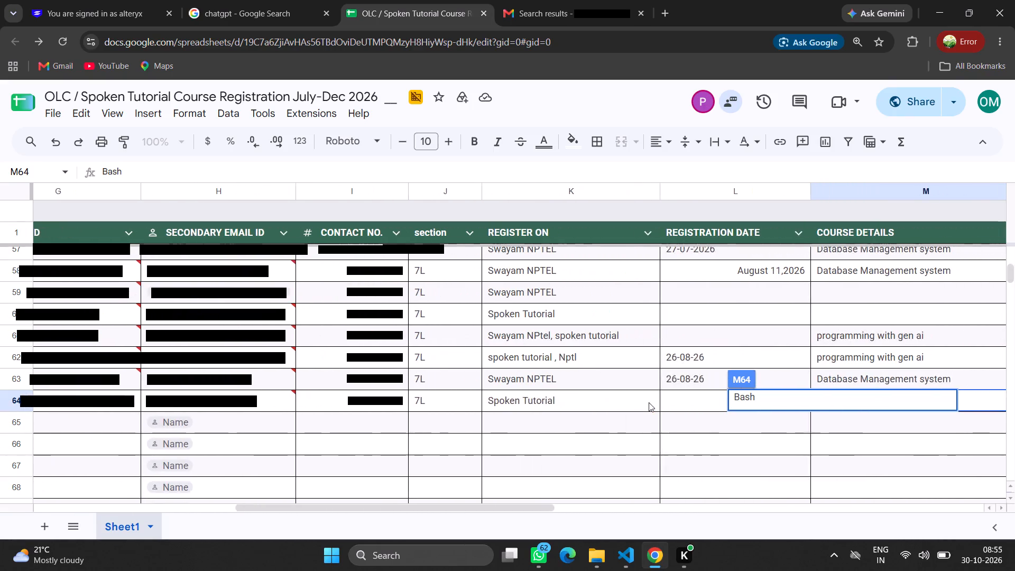
scroll(649, 402, left, 2)
click(649, 402)
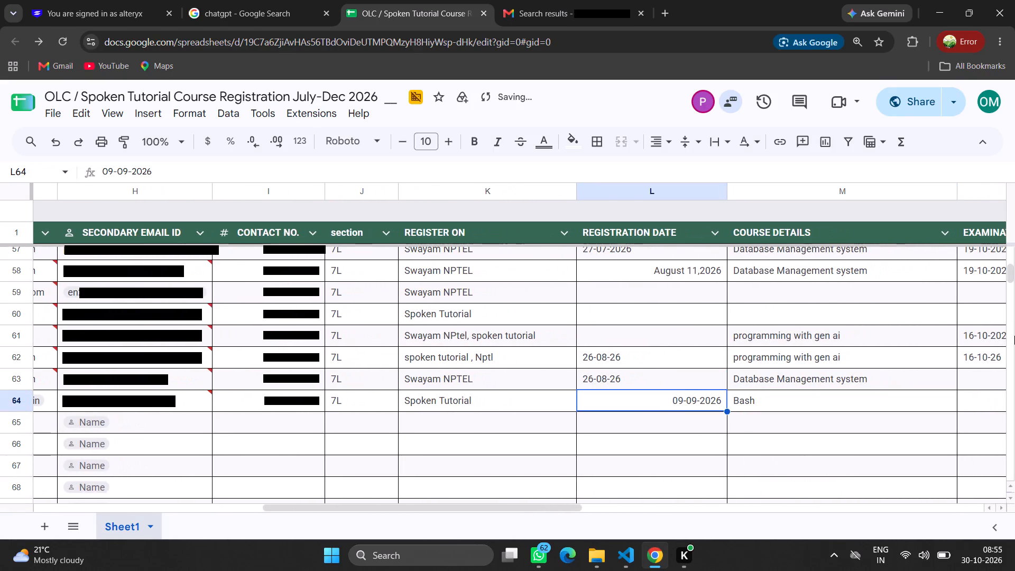
Examine how earlier Spoken Tutorial rows fill the EXAMINATION DATE, TOTAL Weeks and Spoken tutorial details columns.
scroll(1014, 336, left, 4)
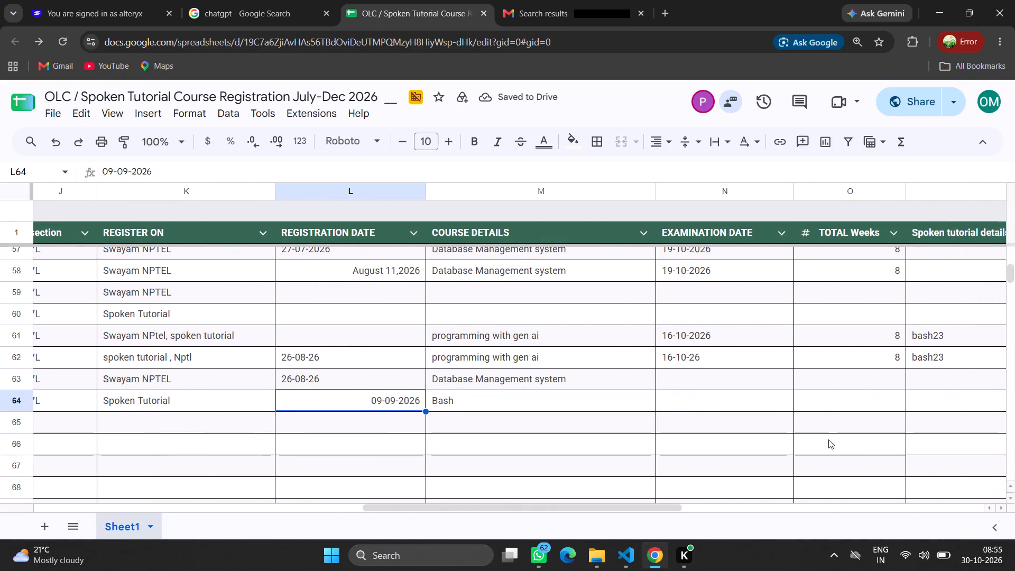
click(705, 391)
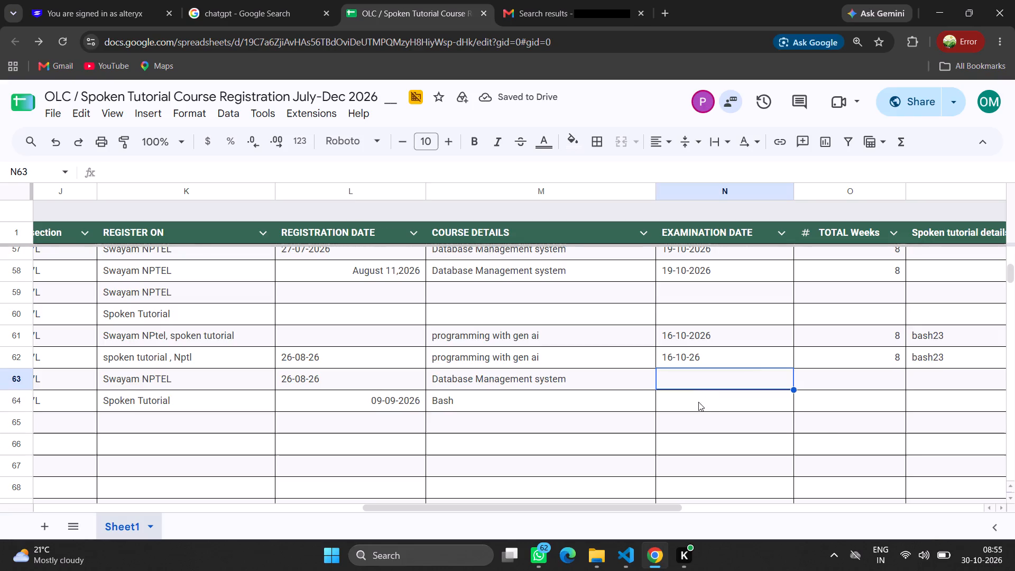
click(698, 402)
scroll(698, 402, up, 5)
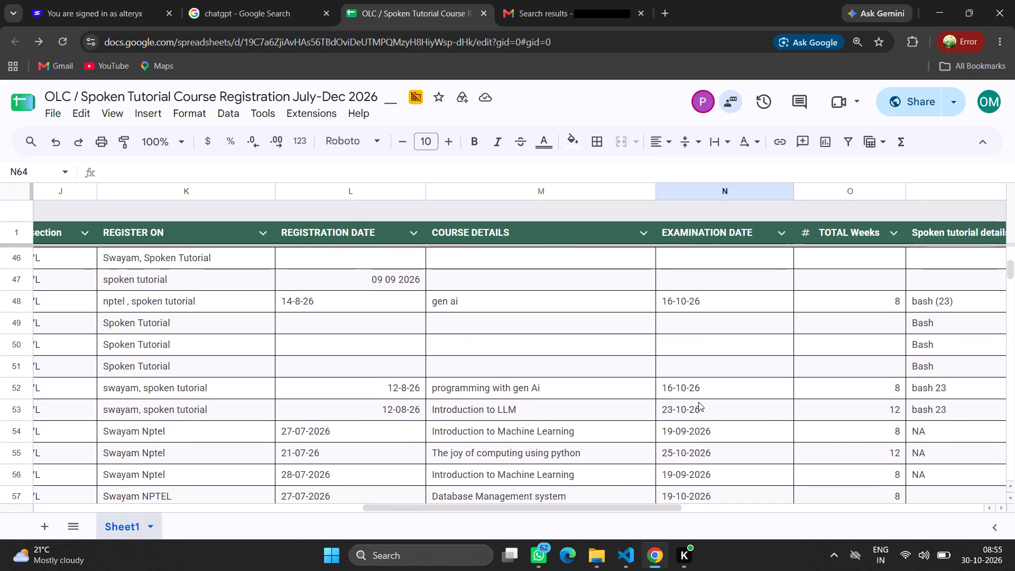
scroll(698, 402, up, 1)
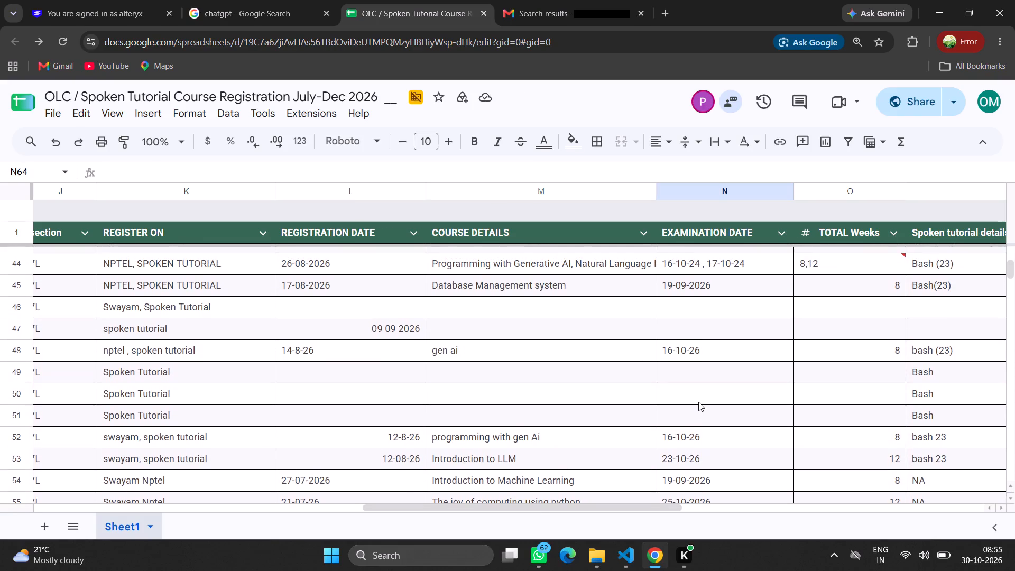
scroll(698, 402, right, 1)
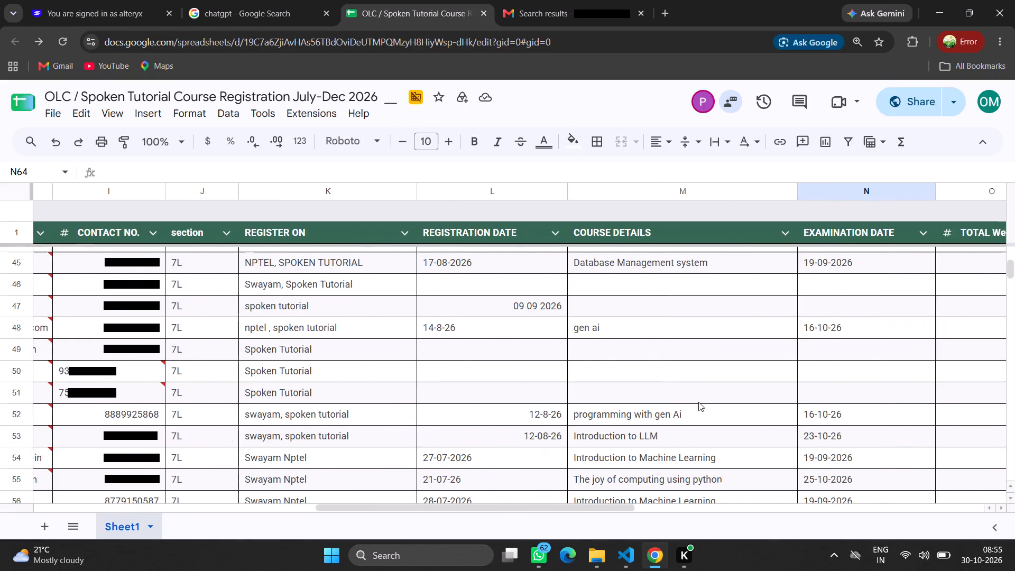
scroll(698, 402, right, 2)
scroll(698, 402, left, 1)
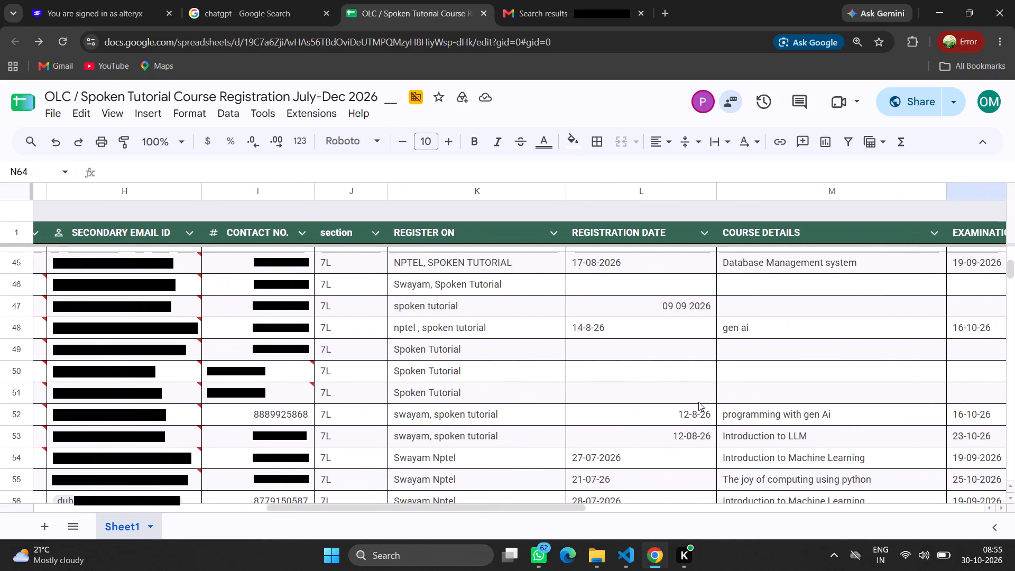
scroll(698, 402, left, 5)
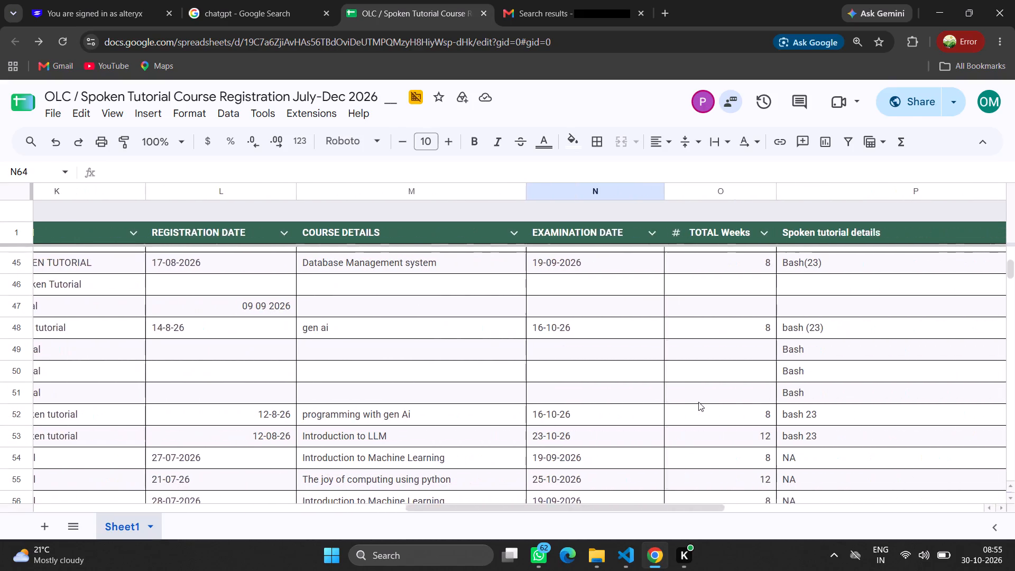
scroll(698, 402, left, 2)
Enter "bash(23)" in the Spoken tutorial details cell of row 64.
scroll(698, 402, down, 2)
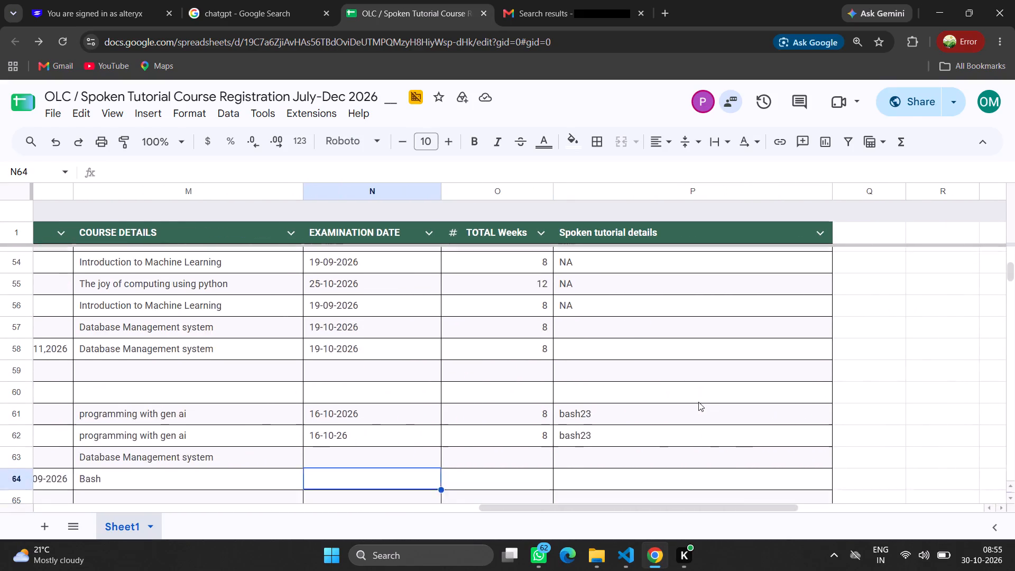
scroll(698, 402, down, 2)
click(593, 384)
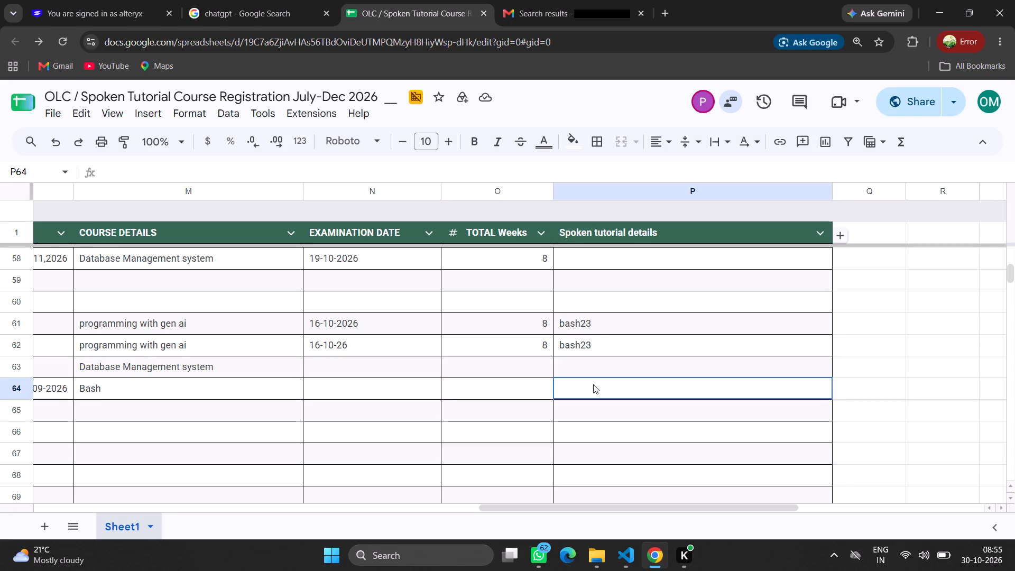
text(bash)
key(space)
key(BackSpace)
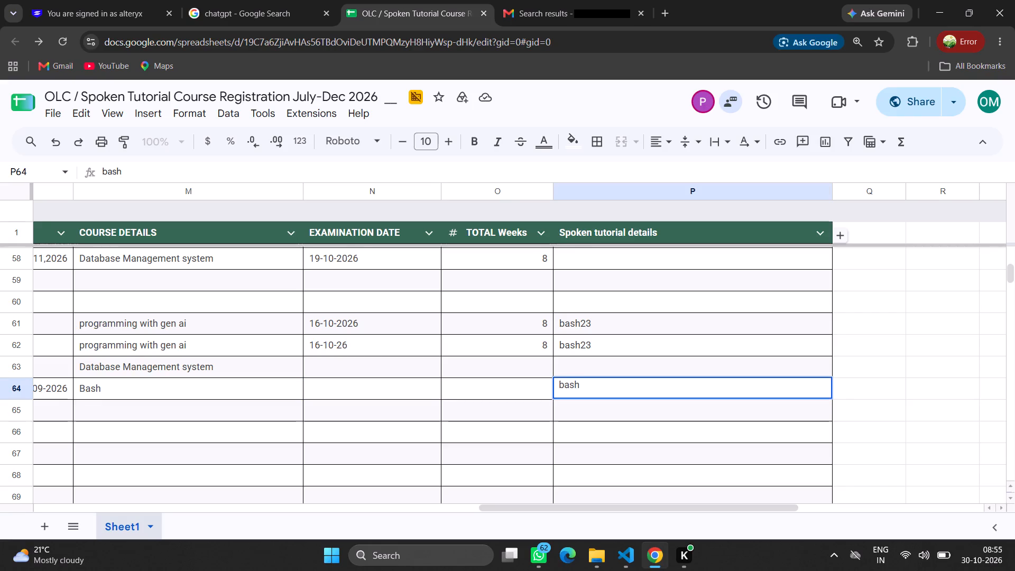
key(shift+parenleft)
text(23))
scroll(728, 404, right, 2)
scroll(728, 404, left, 3)
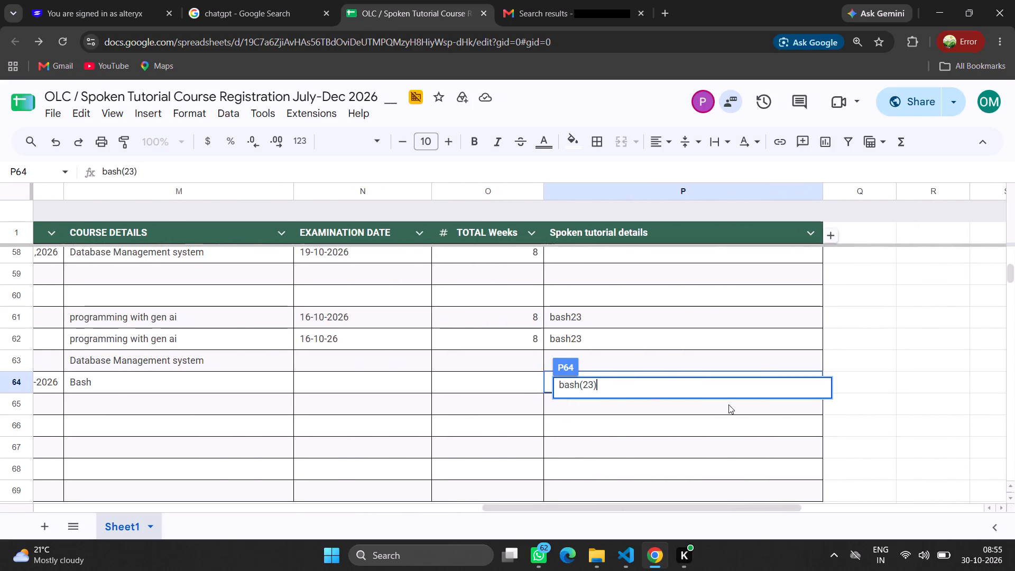
click(728, 404)
Start a new student entry in row 65 by entering the student's scholar number in the Scholar No. cell.
scroll(568, 388, right, 3)
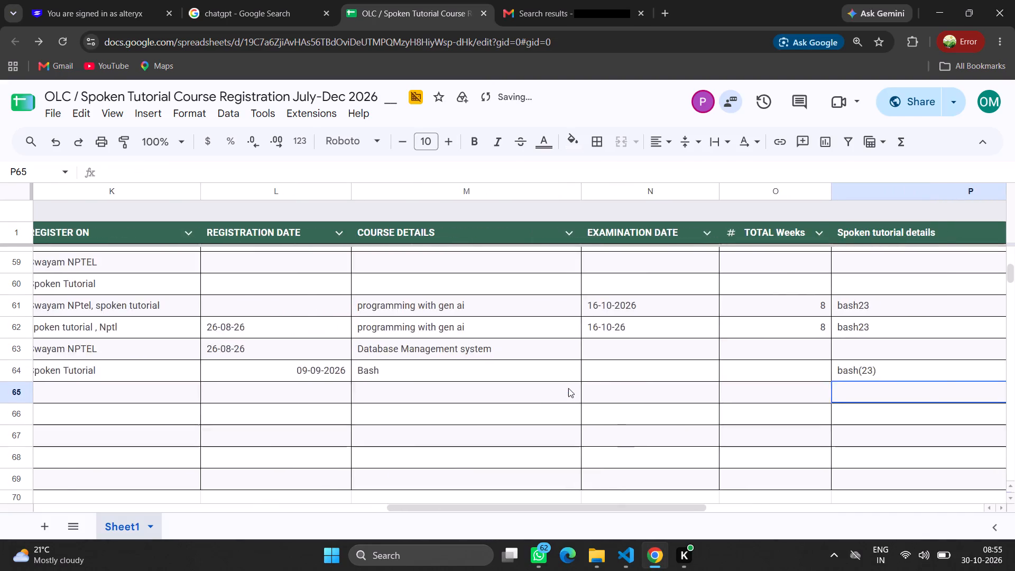
scroll(568, 388, right, 7)
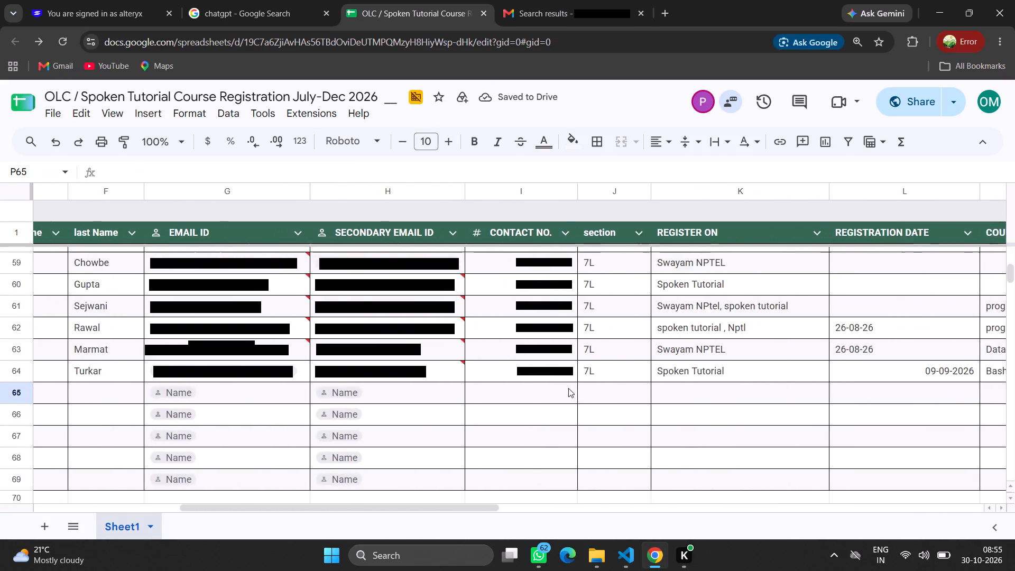
click(568, 388)
scroll(568, 388, right, 5)
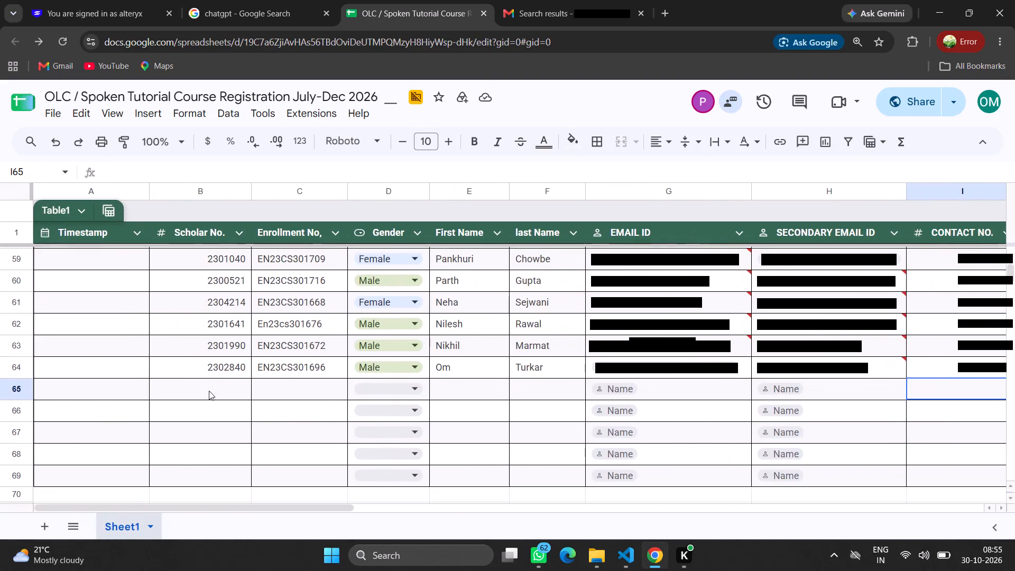
click(210, 392)
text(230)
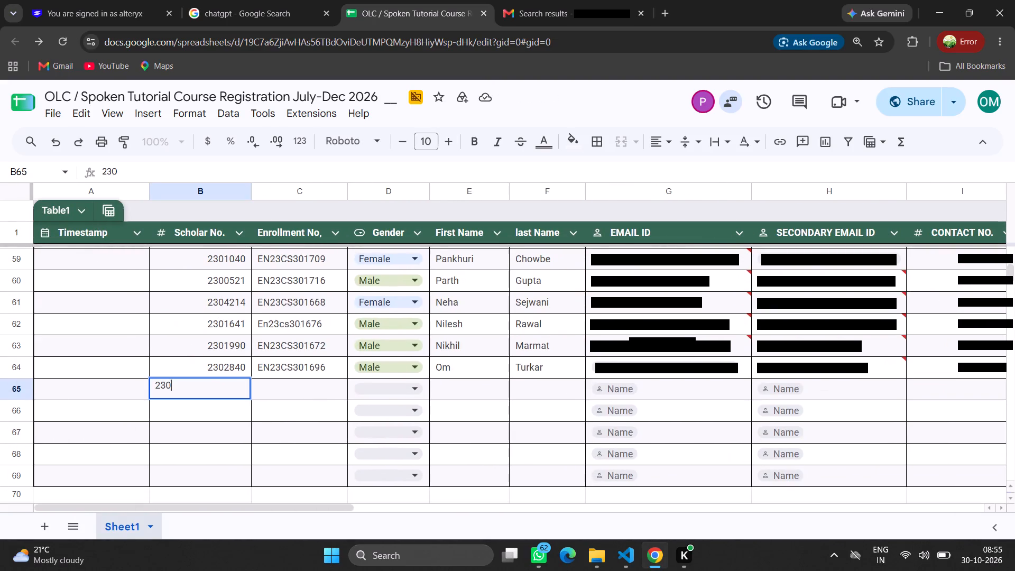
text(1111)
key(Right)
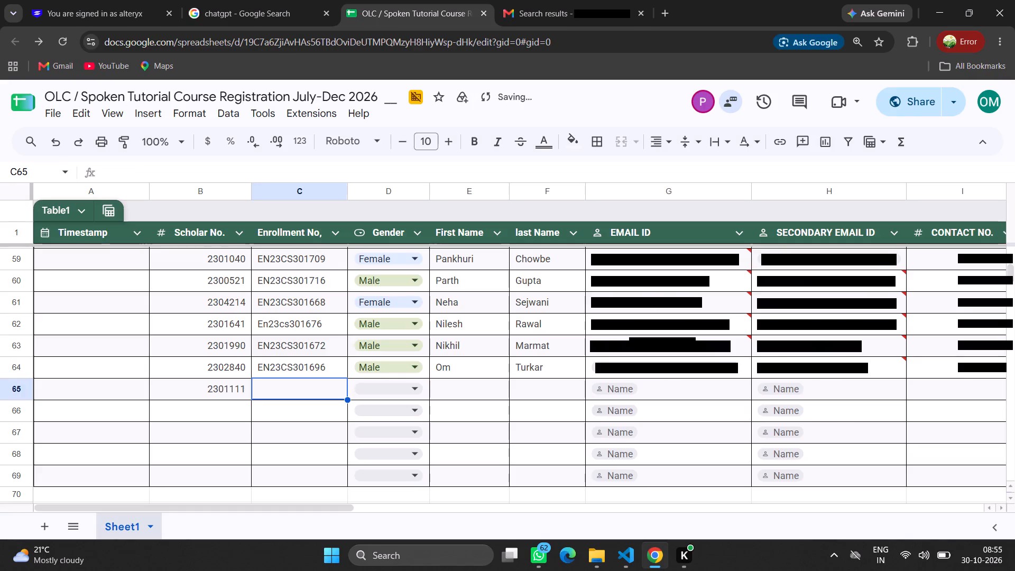
Enter the student's enrollment number in the Enrollment No. cell of row 65.
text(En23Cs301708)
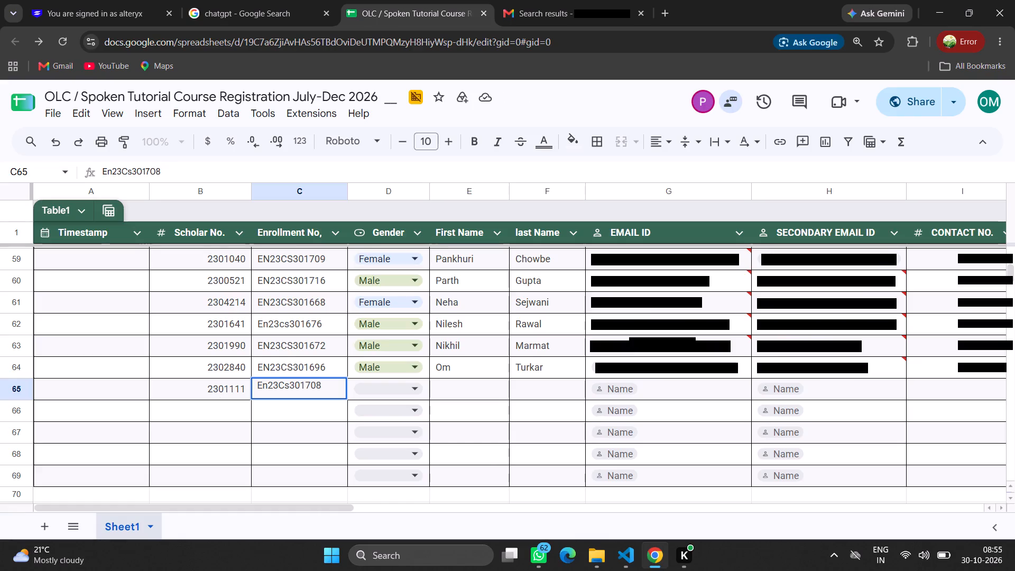
Open the Gender choices for the student in row 65.
click(407, 391)
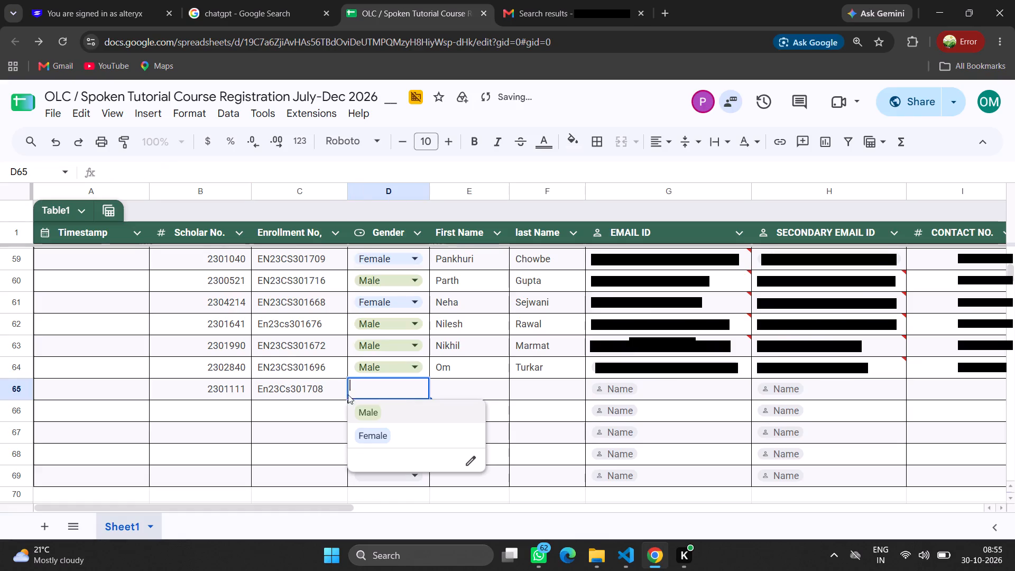
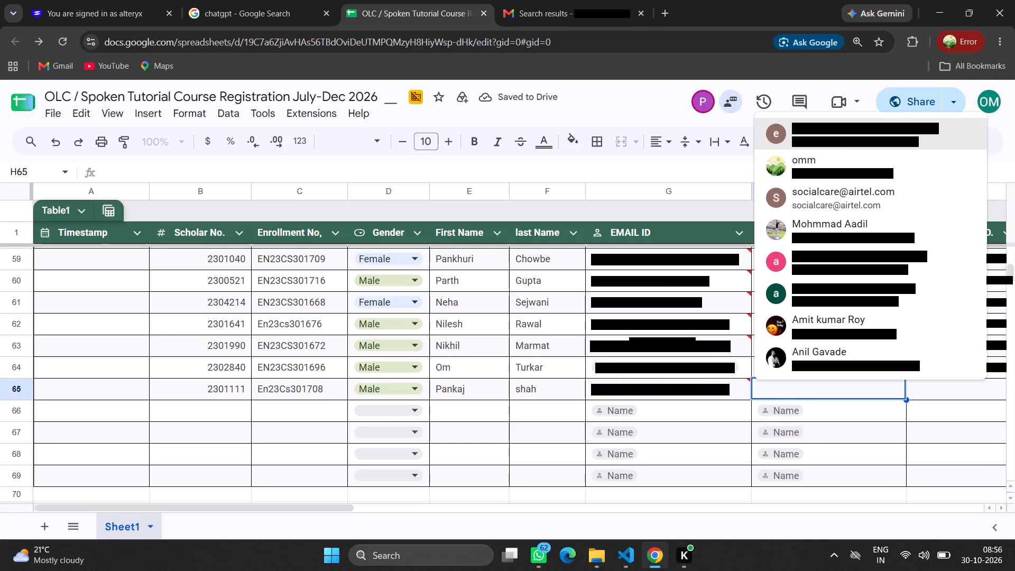
Enter the student's secondary email address in the SECONDARY EMAIL ID cell of row 65.
key(h)
key(BackSpace)
text(ha)
key(BackSpace)
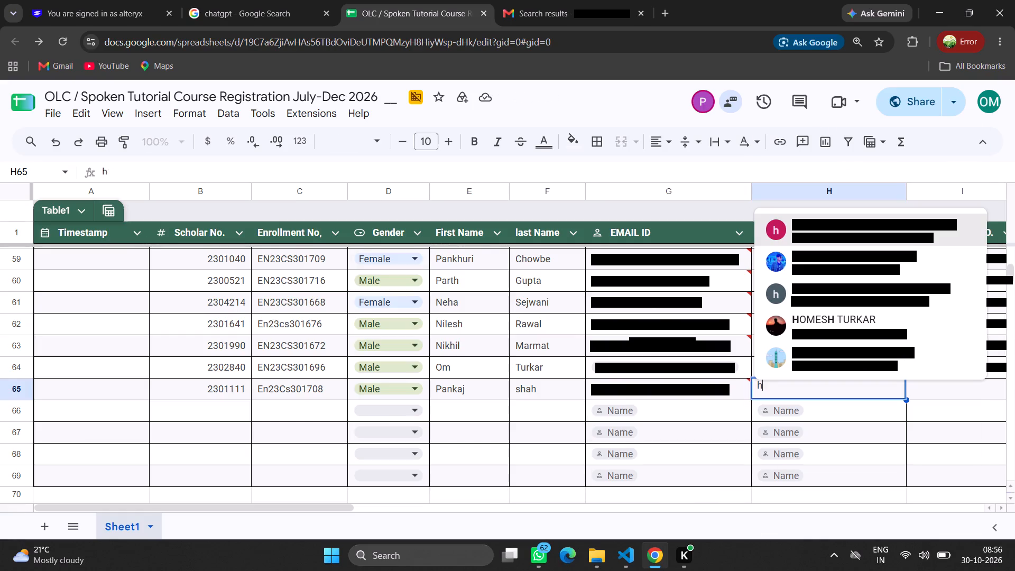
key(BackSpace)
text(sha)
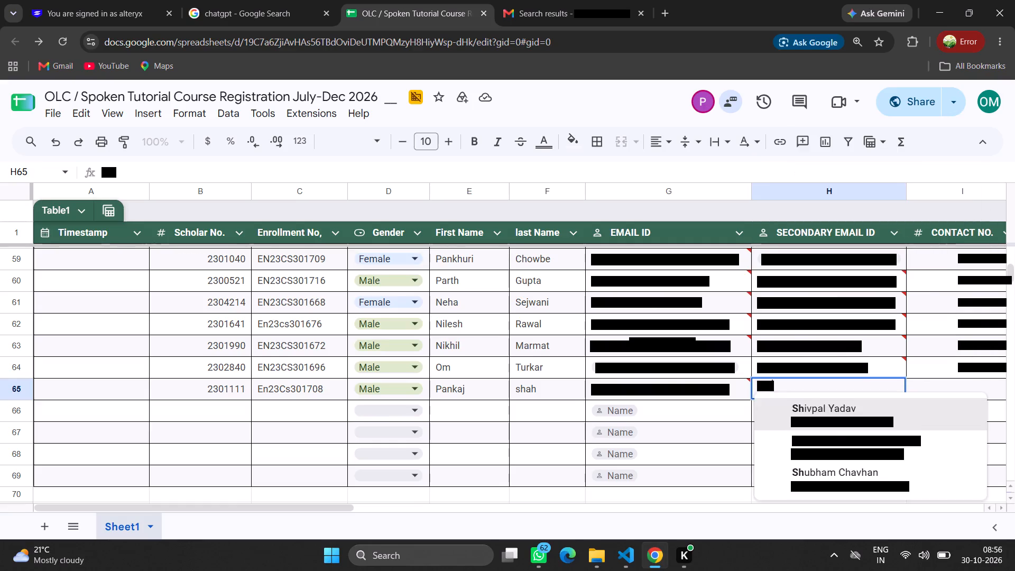
Finish entering the student's secondary email address, a gmail.com account, in the SECONDARY EMAIL ID cell of row 65.
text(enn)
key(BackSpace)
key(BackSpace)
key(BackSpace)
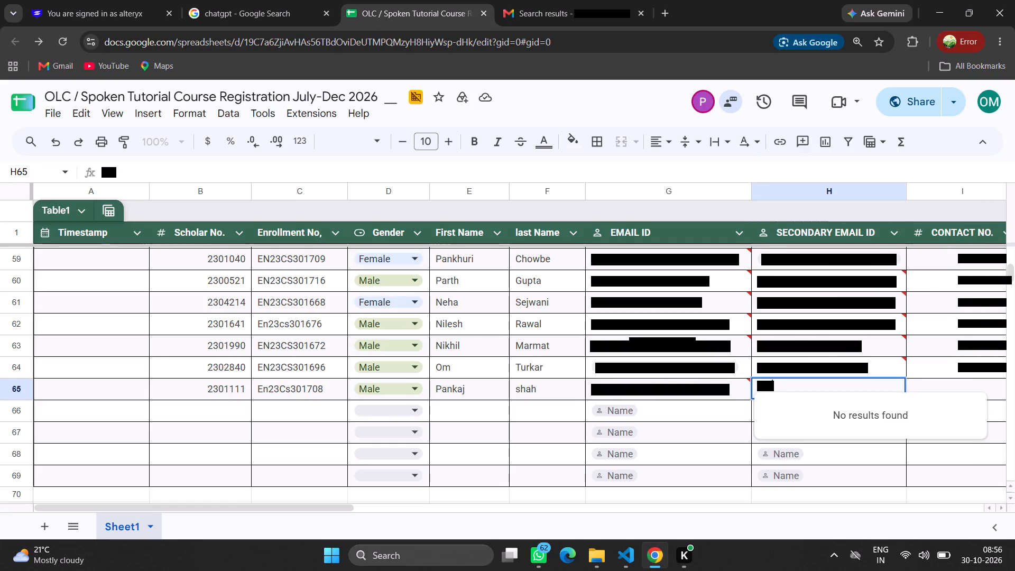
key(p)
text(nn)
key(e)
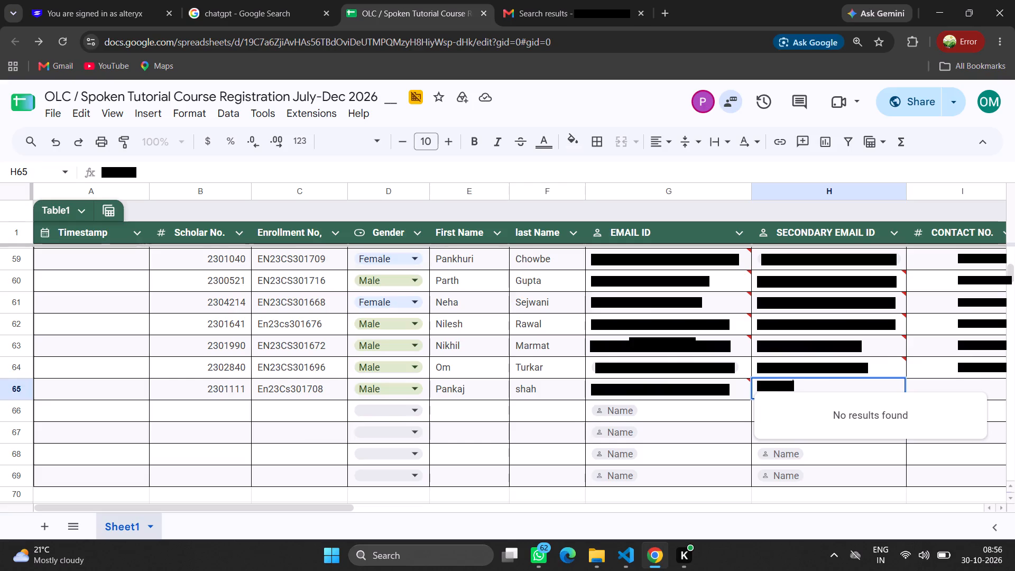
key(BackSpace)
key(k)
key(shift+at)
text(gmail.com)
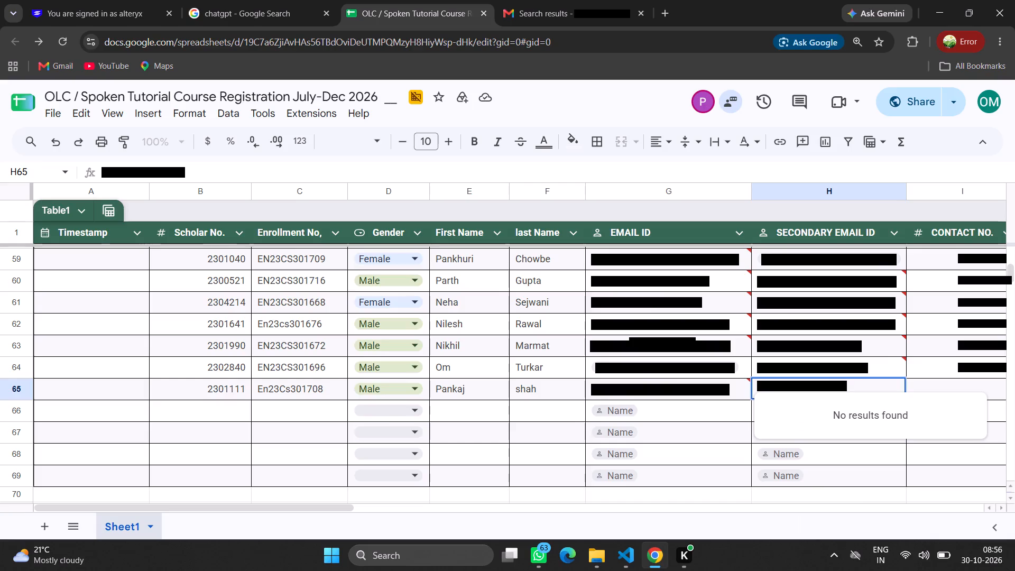
click(934, 380)
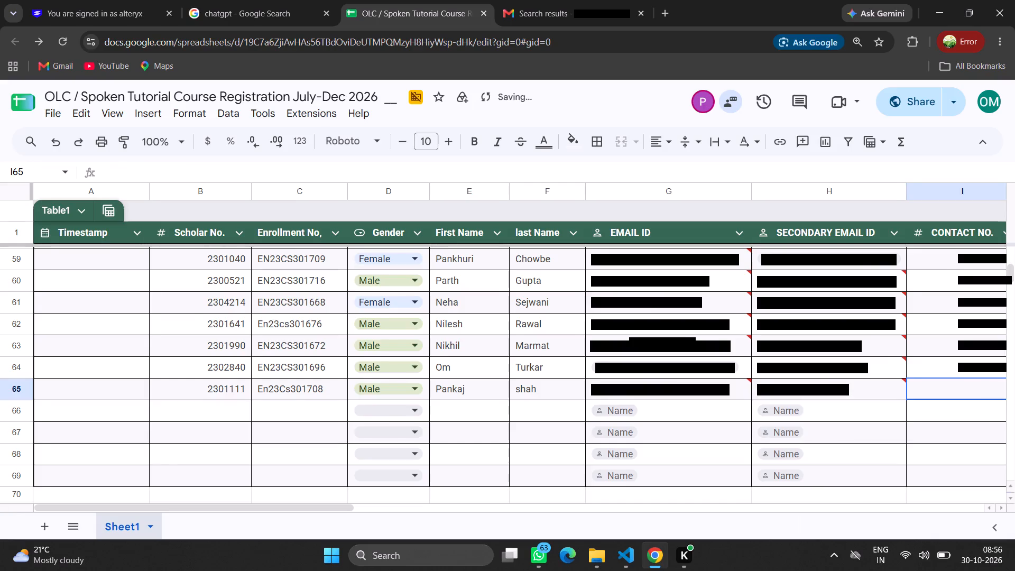
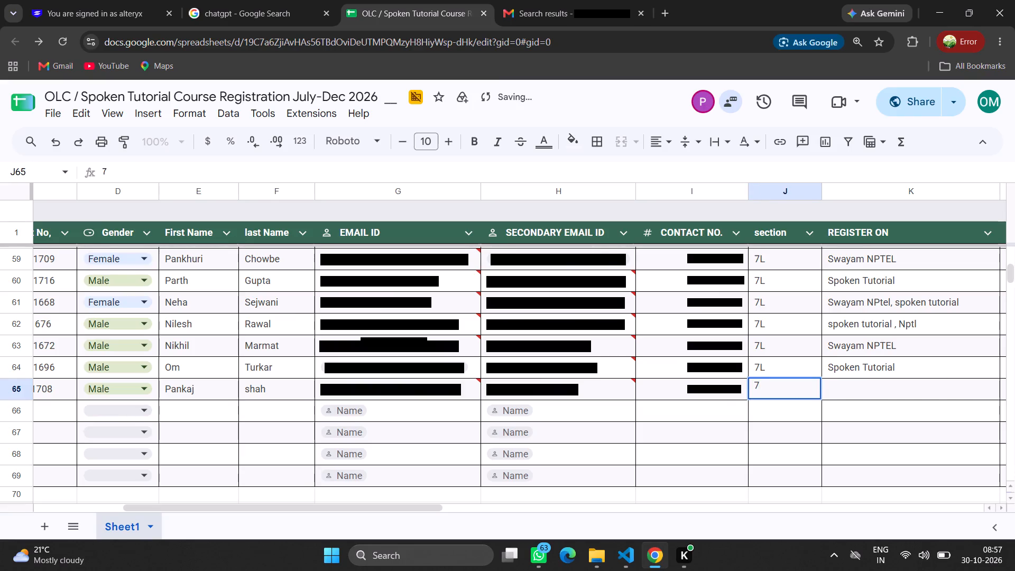
Complete the section entry for row 65 as 7L.
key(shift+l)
Fill the REGISTER ON cell of row 65 with the existing entry "nptel , spoken tutorial".
click(844, 387)
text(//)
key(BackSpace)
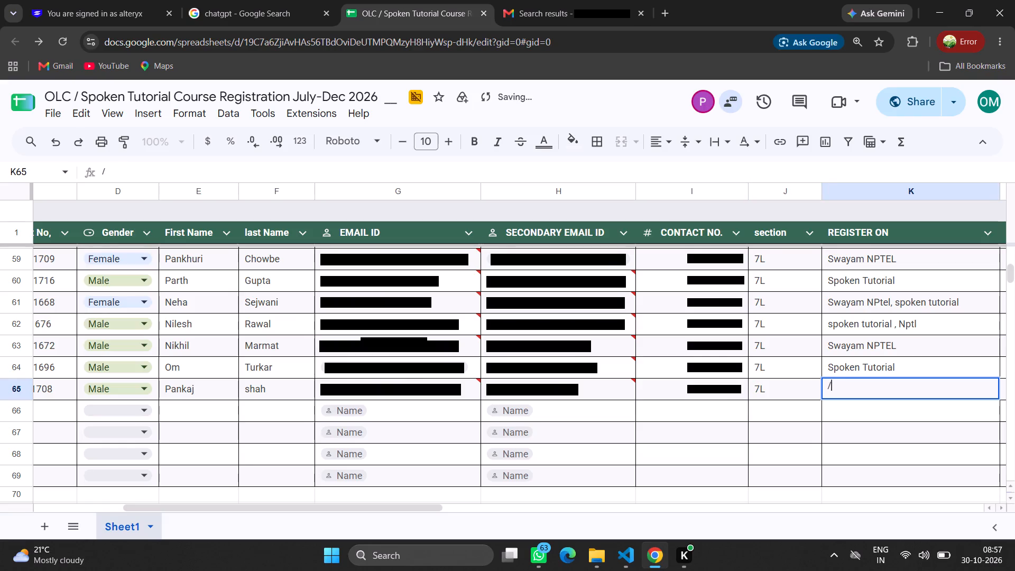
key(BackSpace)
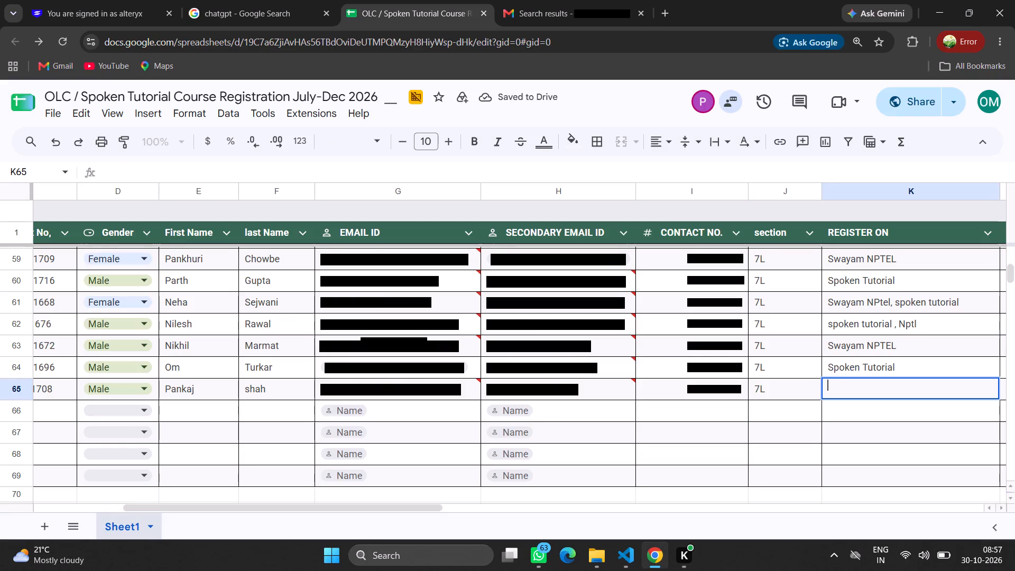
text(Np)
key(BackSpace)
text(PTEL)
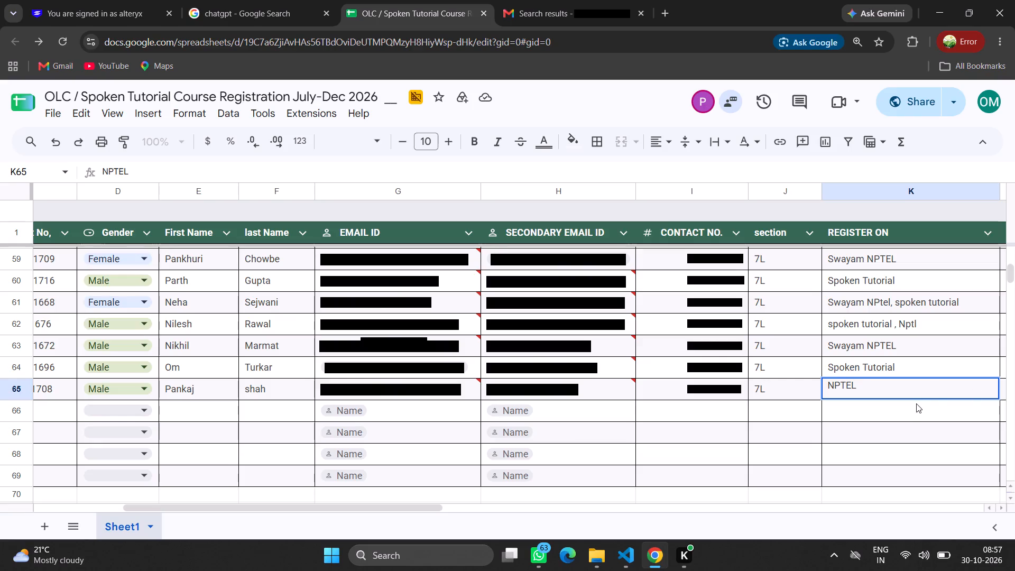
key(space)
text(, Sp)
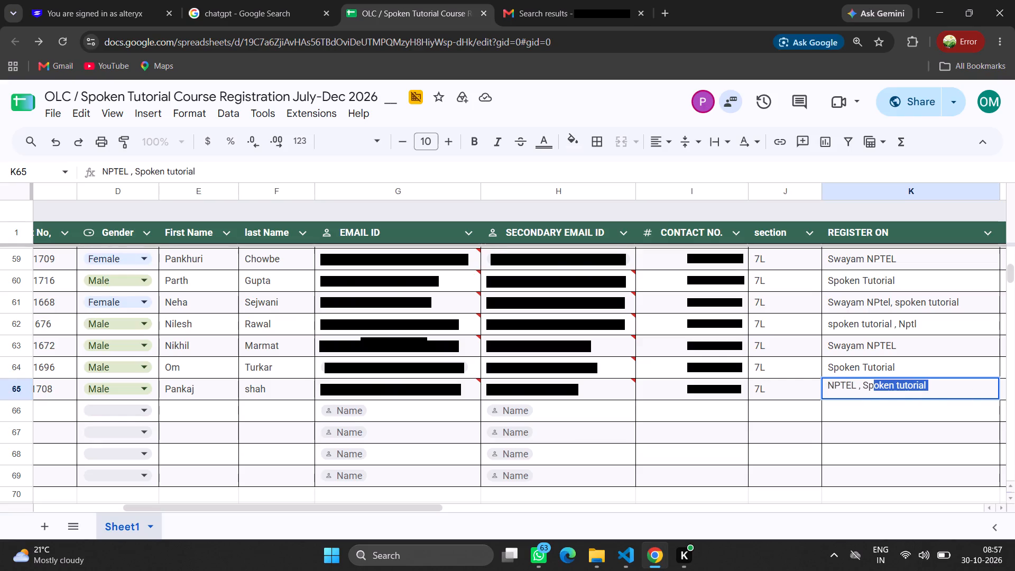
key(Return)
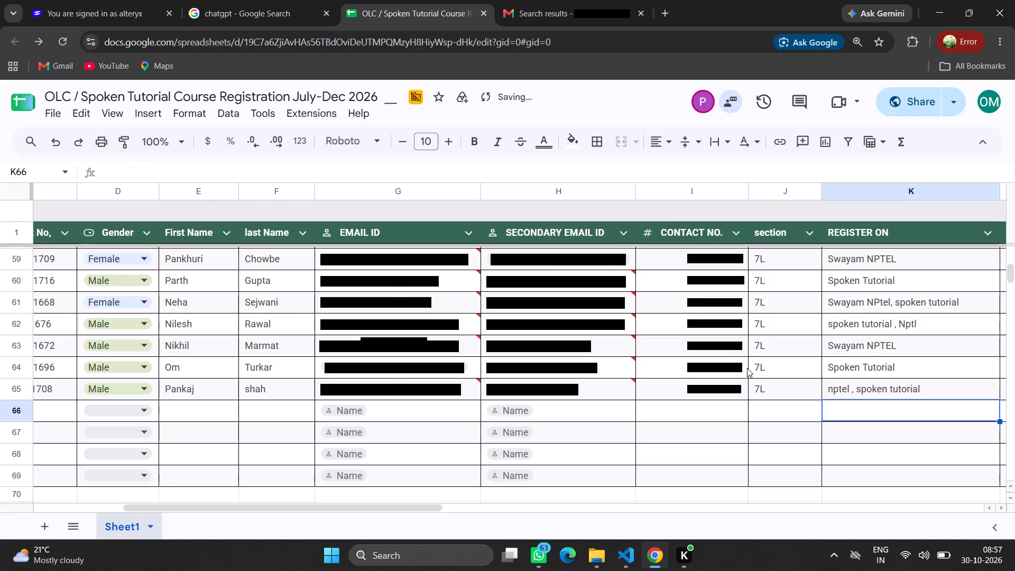
Enter 26-08-2026 as the REGISTRATION DATE in row 65.
scroll(881, 400, left, 7)
click(672, 395)
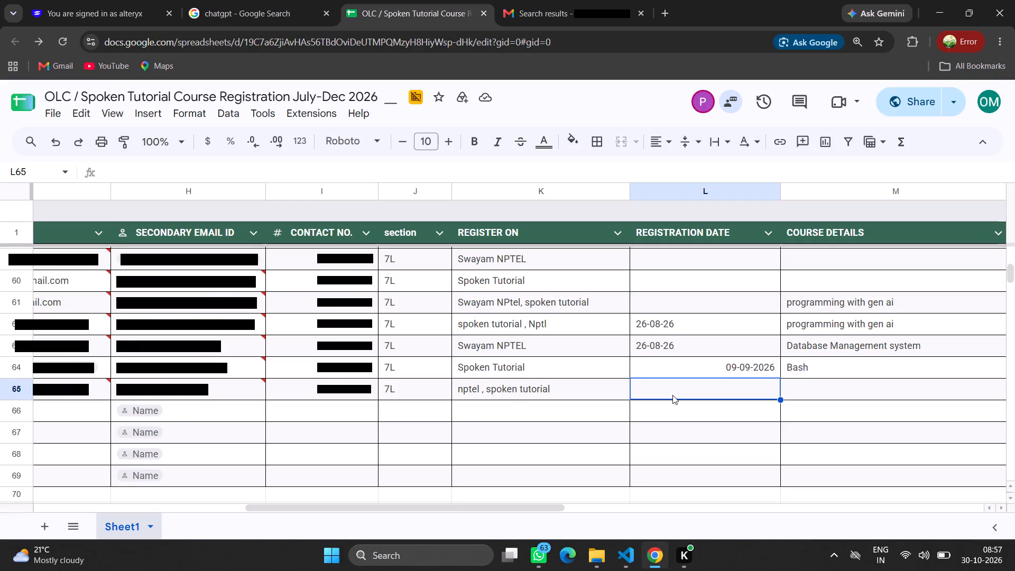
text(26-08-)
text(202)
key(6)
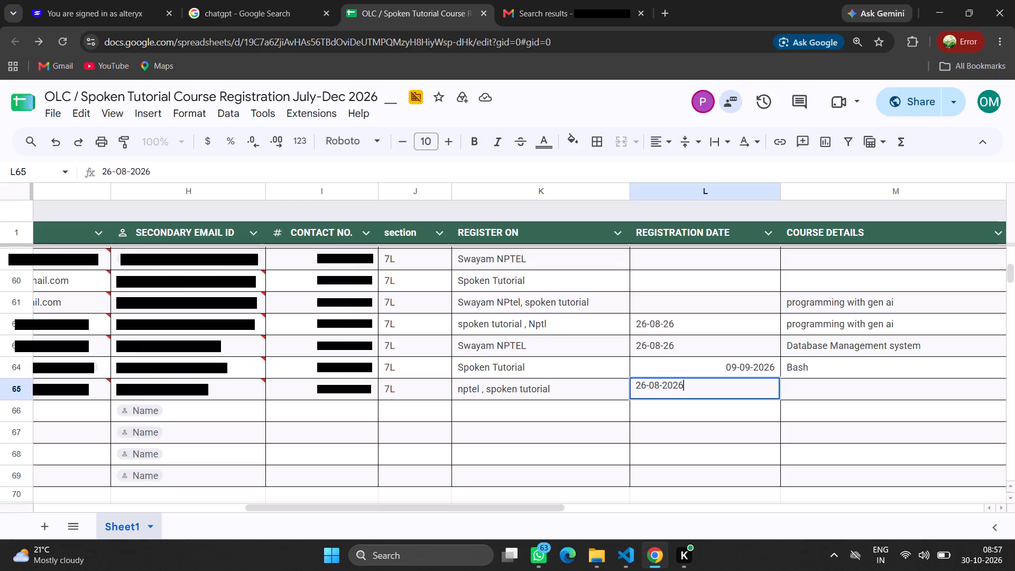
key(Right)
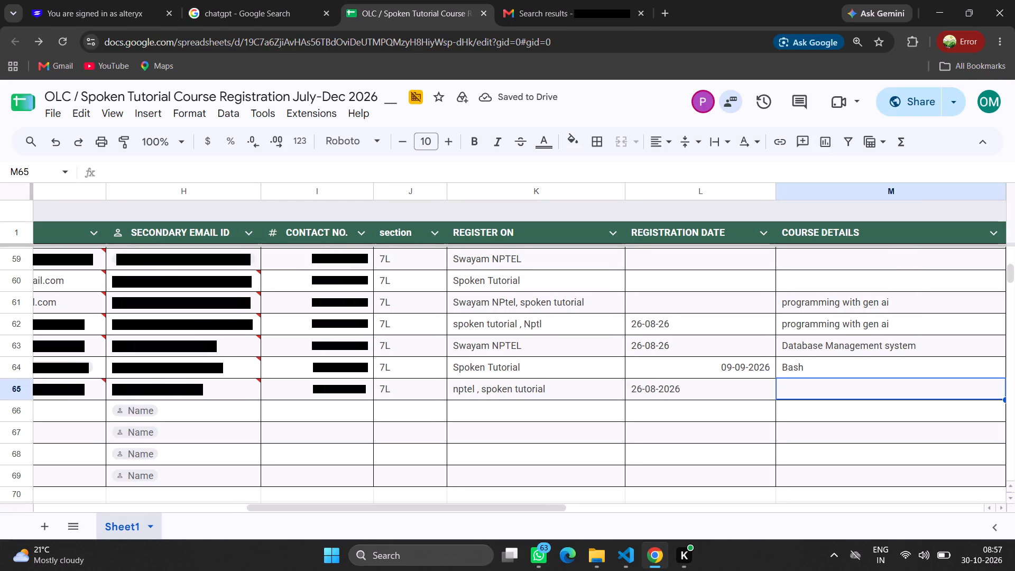
Enter "Operating system" in the COURSE DETAILS cell of row 65.
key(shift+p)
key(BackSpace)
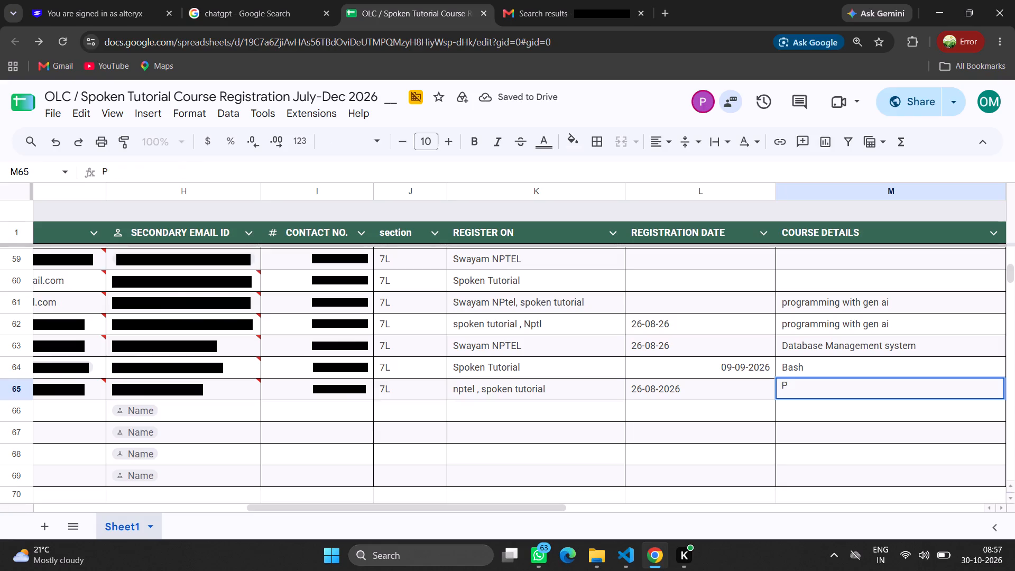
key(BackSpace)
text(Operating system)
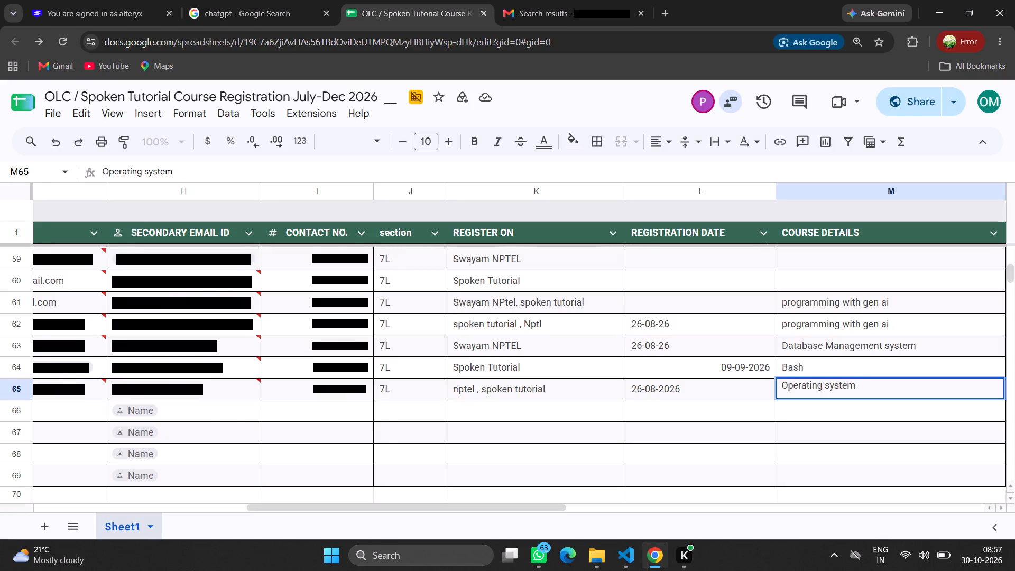
click(672, 395)
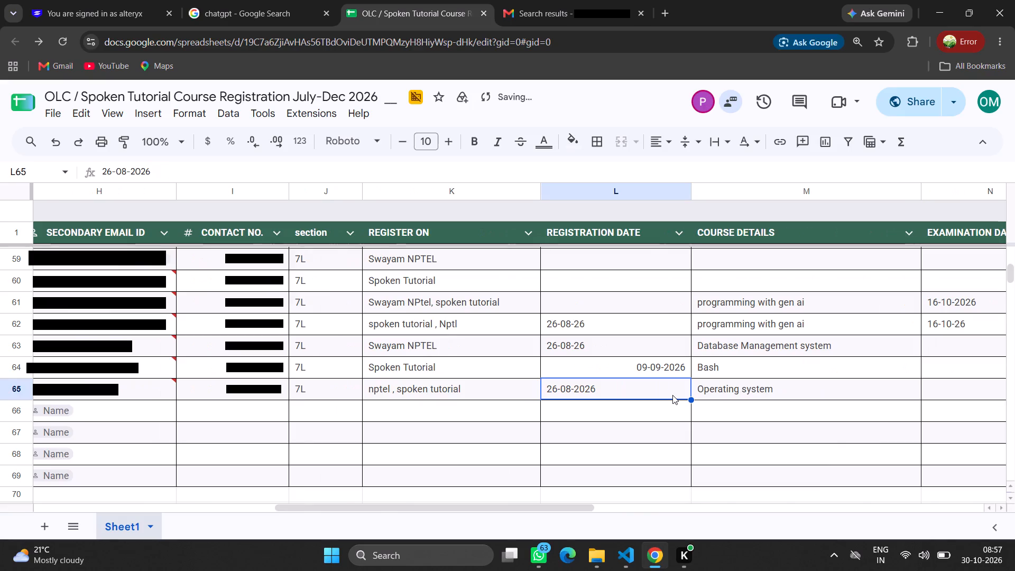
Enter "bash23" in the Spoken tutorial details cell of row 65.
scroll(875, 415, left, 6)
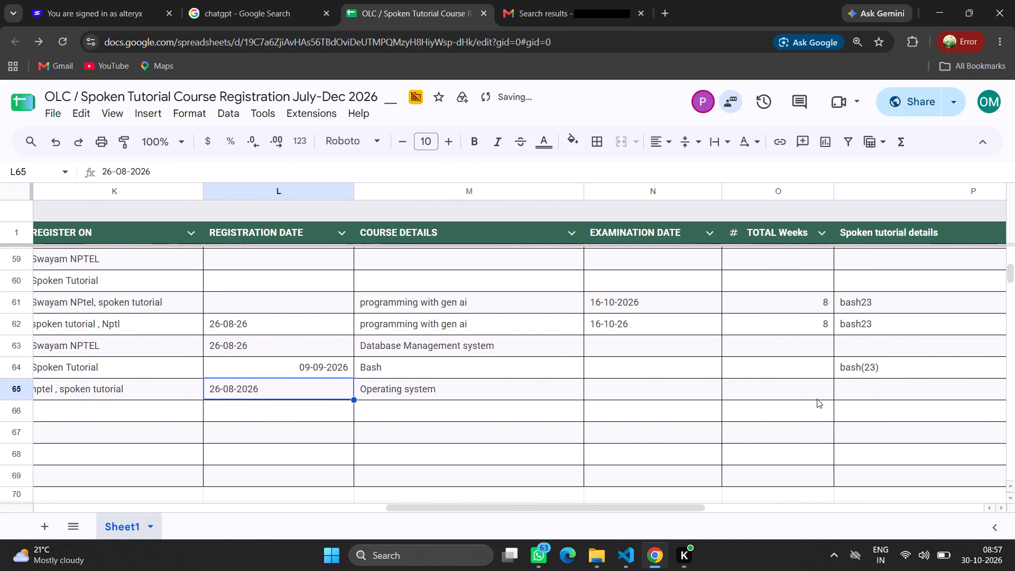
click(862, 392)
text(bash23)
scroll(862, 392, right, 1)
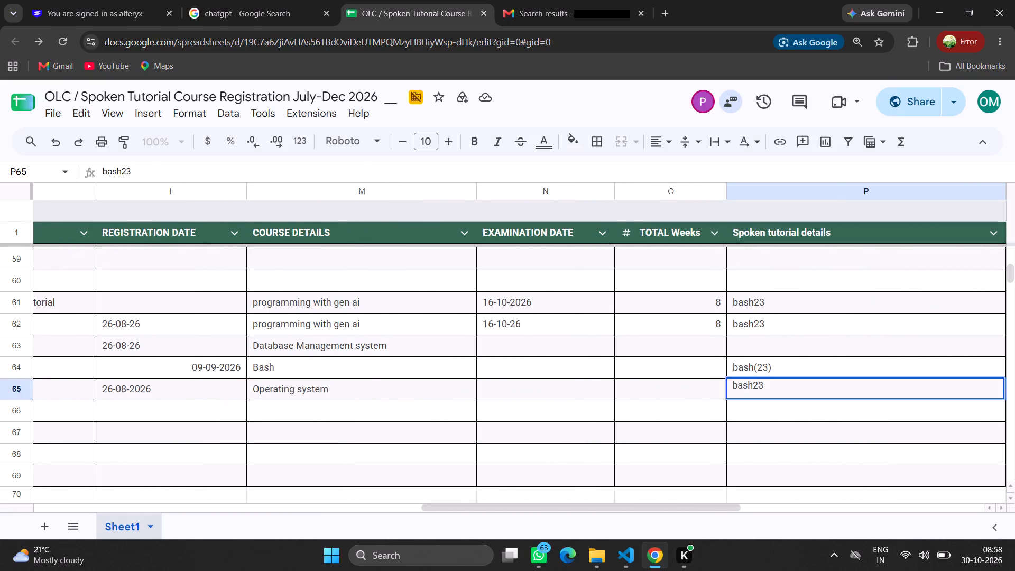
scroll(862, 392, right, 1)
key(Right)
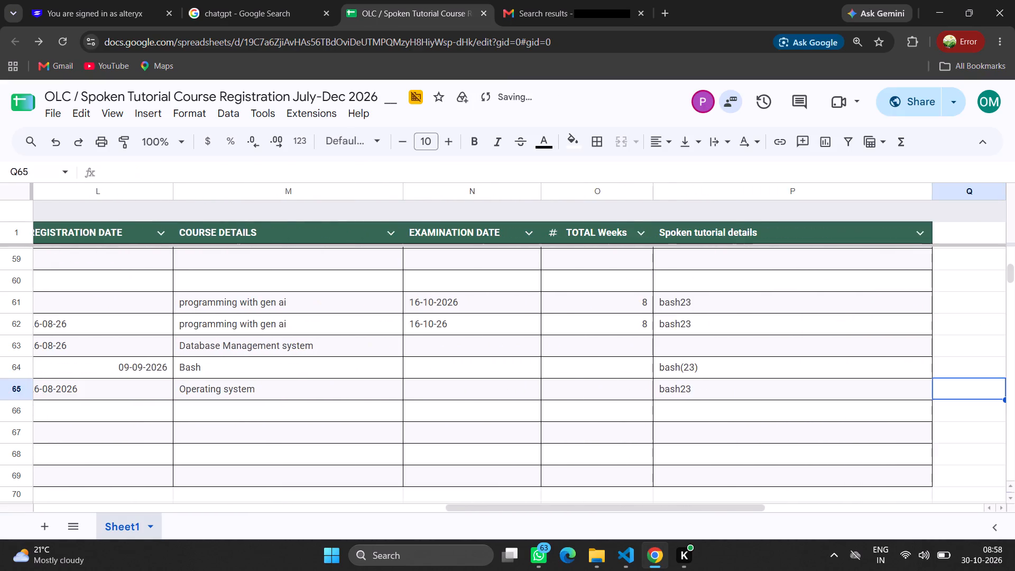
Start the next student's record by entering their scholar number in the Scholar No. cell of row 66.
scroll(862, 392, left, 5)
scroll(862, 392, right, 10)
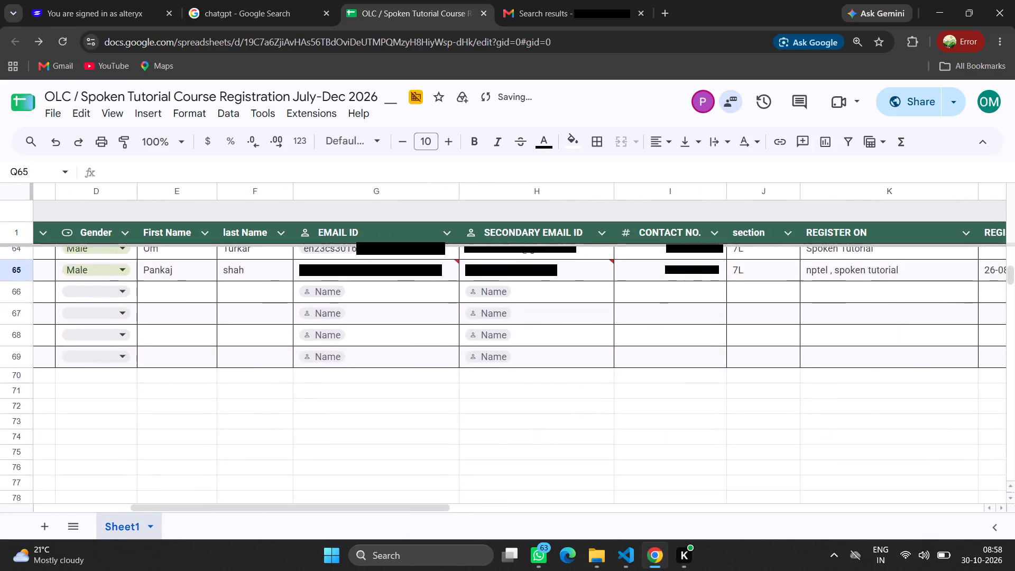
scroll(862, 392, right, 9)
click(793, 427)
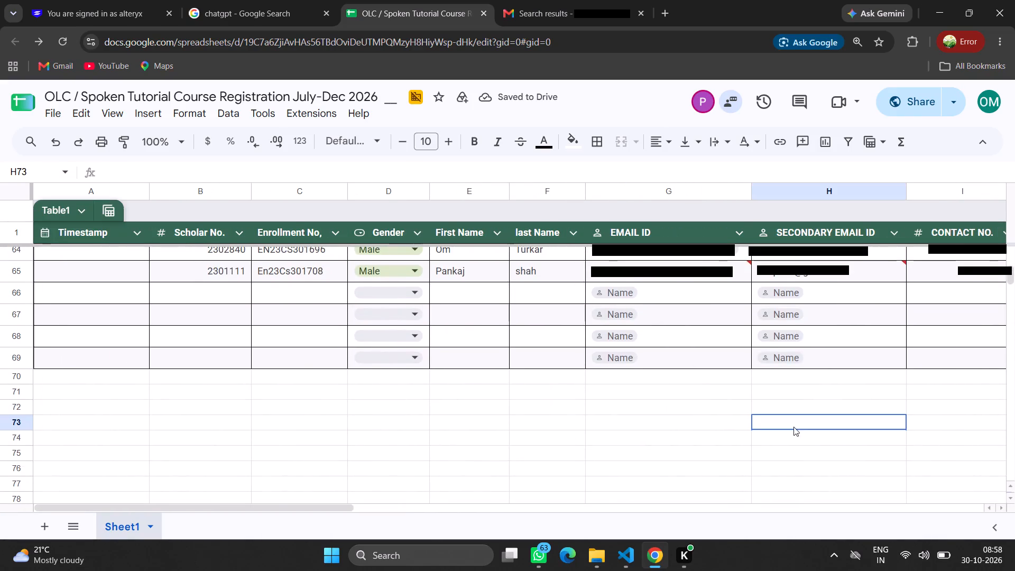
click(215, 299)
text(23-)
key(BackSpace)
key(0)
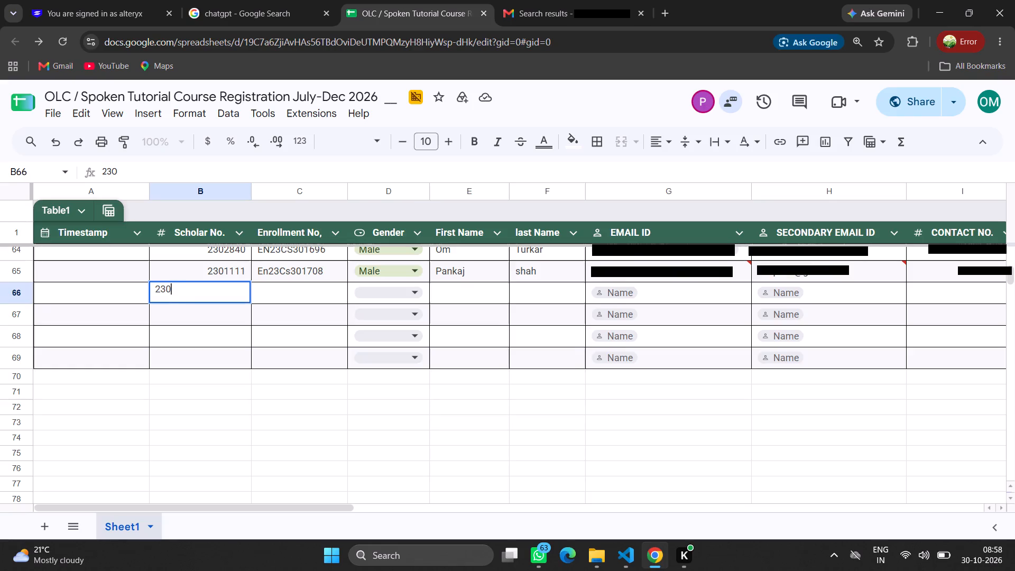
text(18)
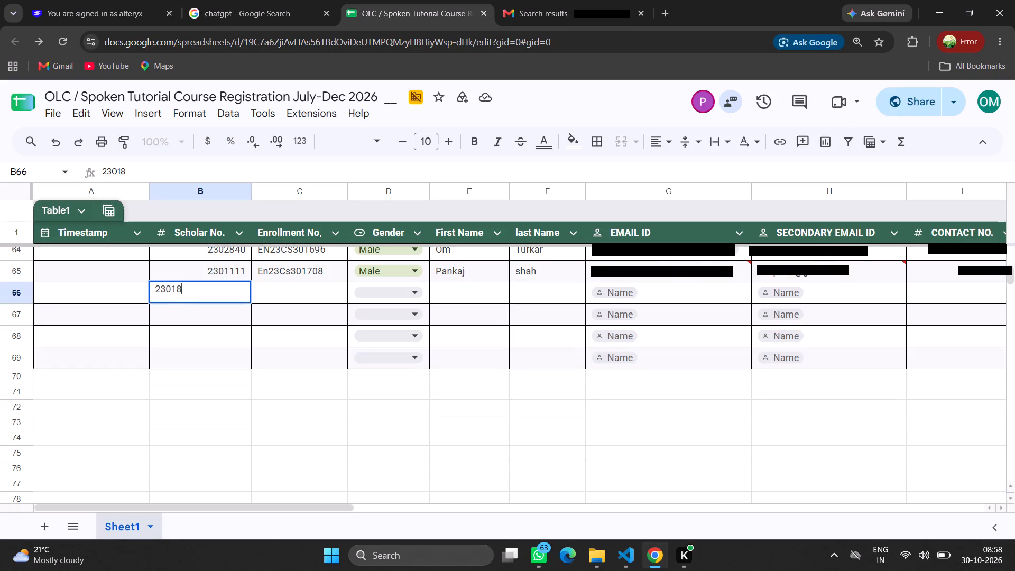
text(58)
Enter the student's enrollment number in the Enrollment No. cell of row 66.
click(308, 293)
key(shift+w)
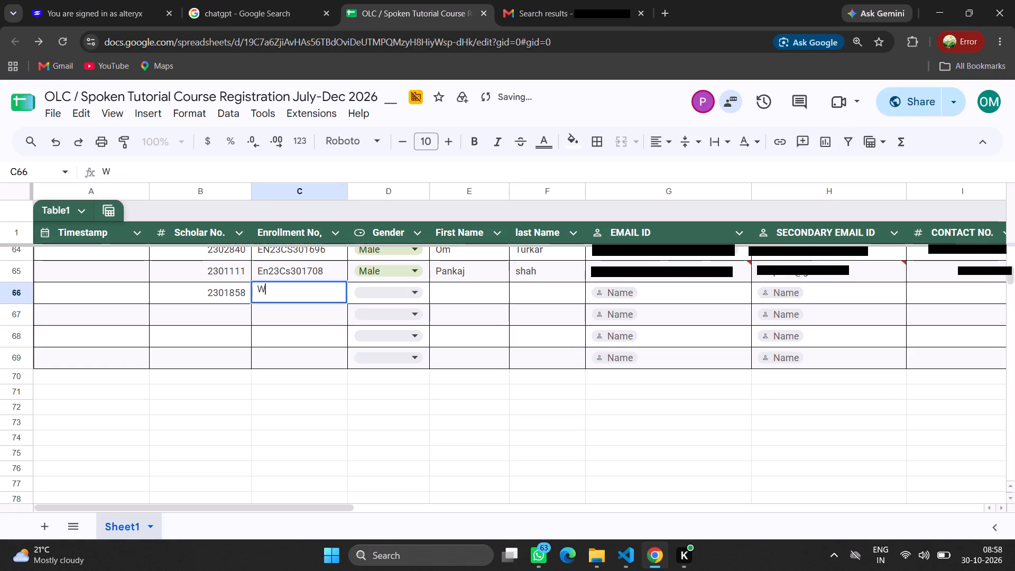
key(shift+BackSpace)
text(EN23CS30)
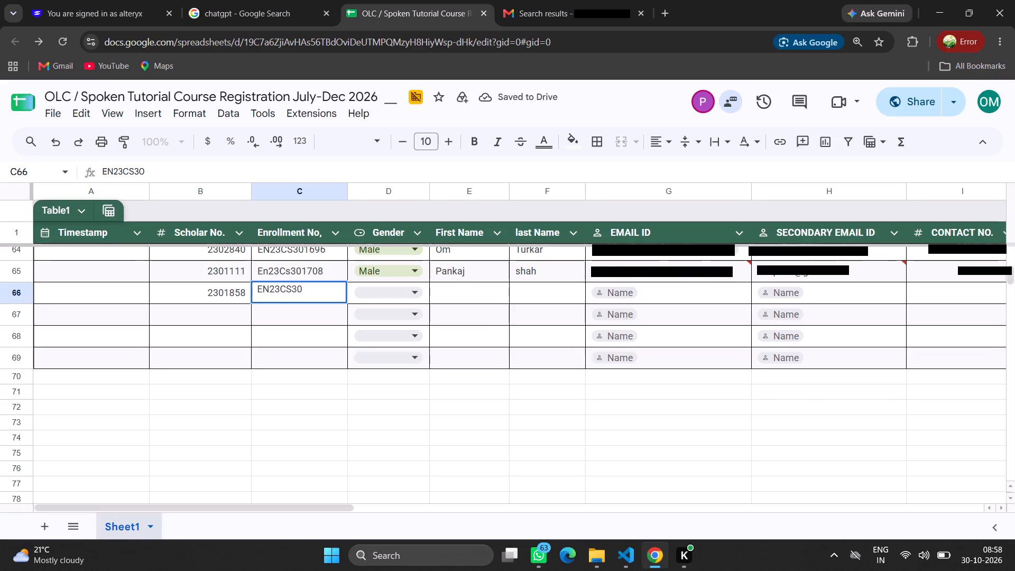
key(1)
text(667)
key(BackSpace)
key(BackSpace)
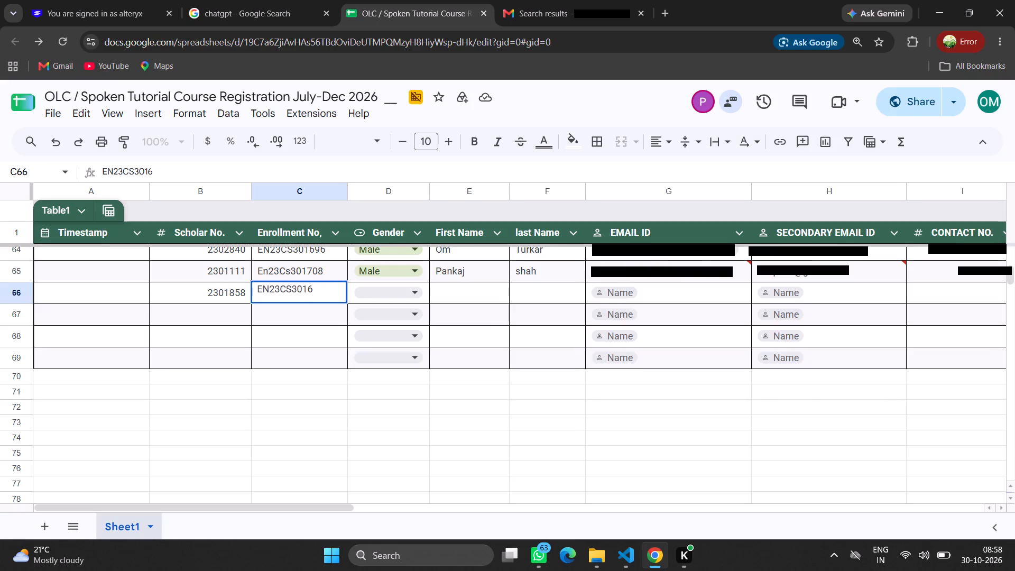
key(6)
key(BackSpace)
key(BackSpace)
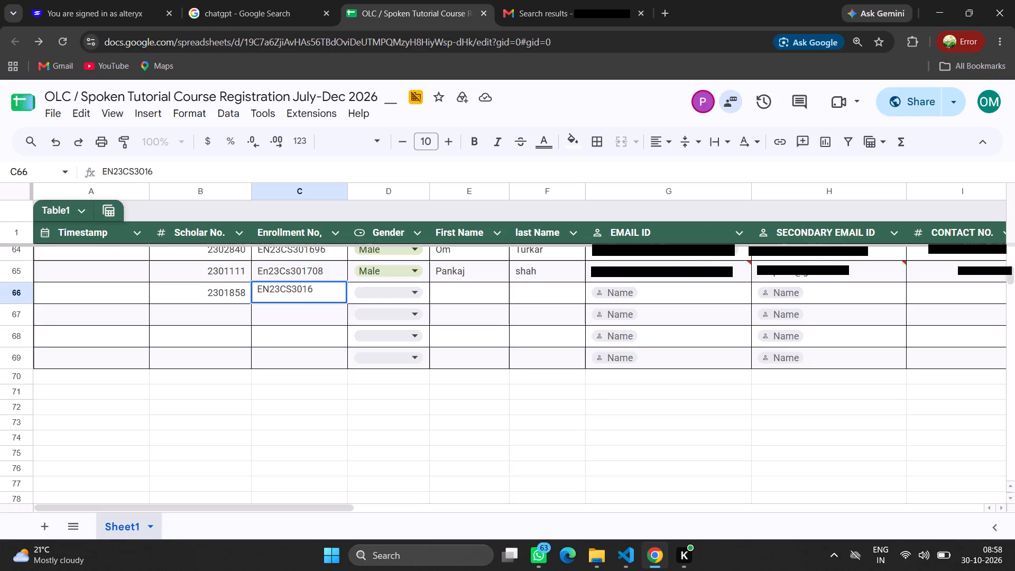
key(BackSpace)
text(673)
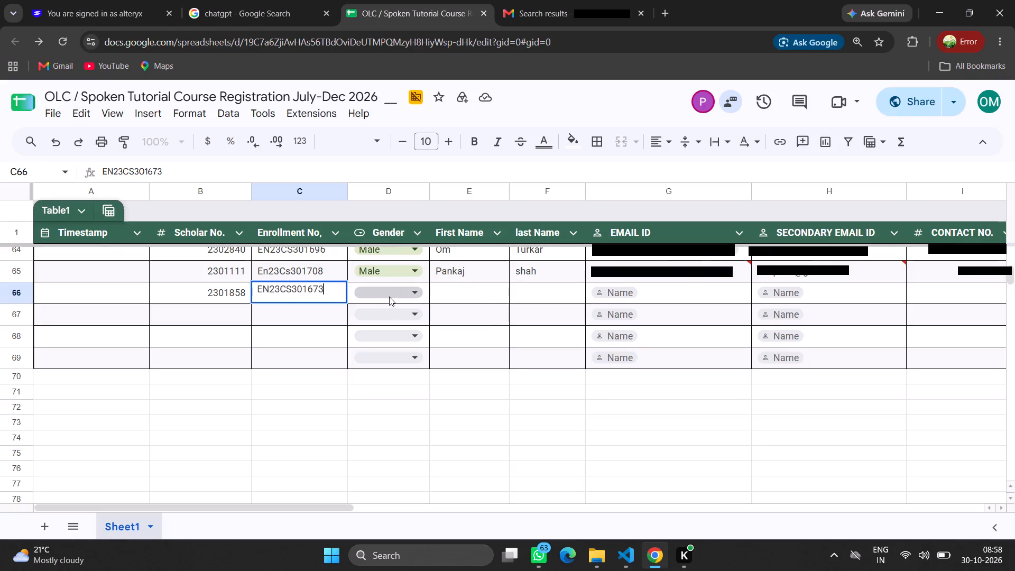
Set the Gender of the student in row 66 to Male.
click(389, 297)
click(397, 317)
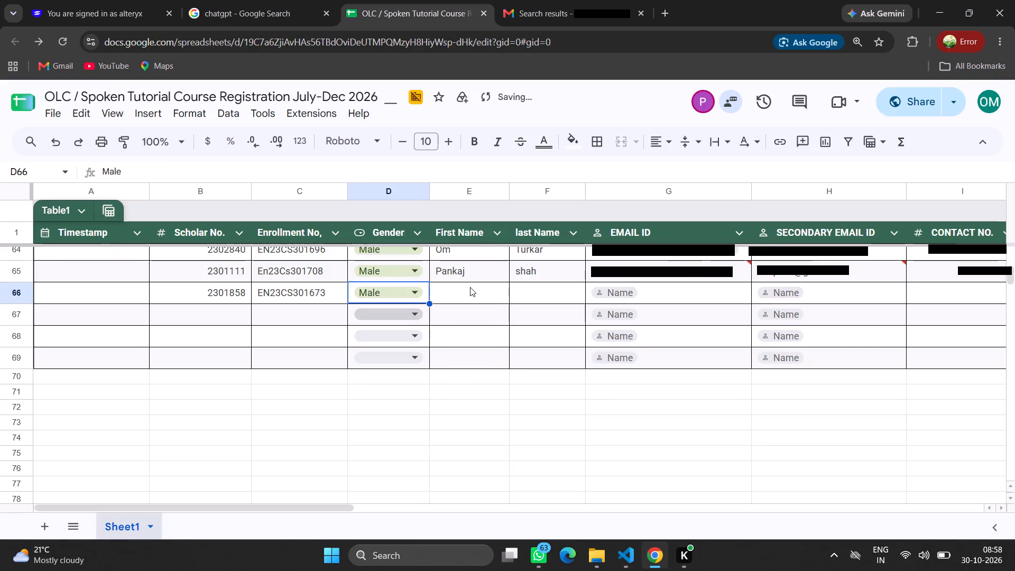
Enter the student's first name and last name in their respective cells of row 66.
click(470, 287)
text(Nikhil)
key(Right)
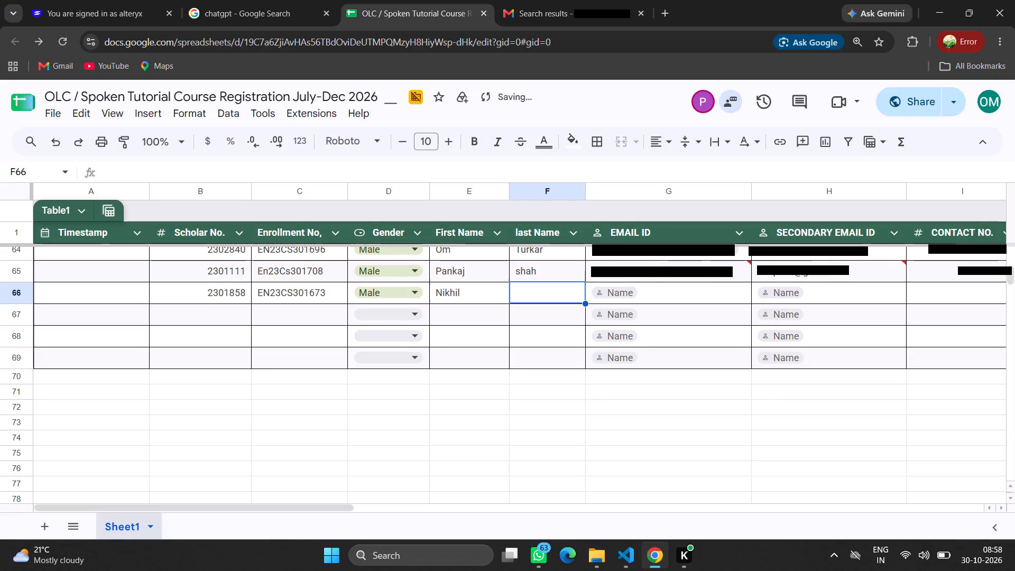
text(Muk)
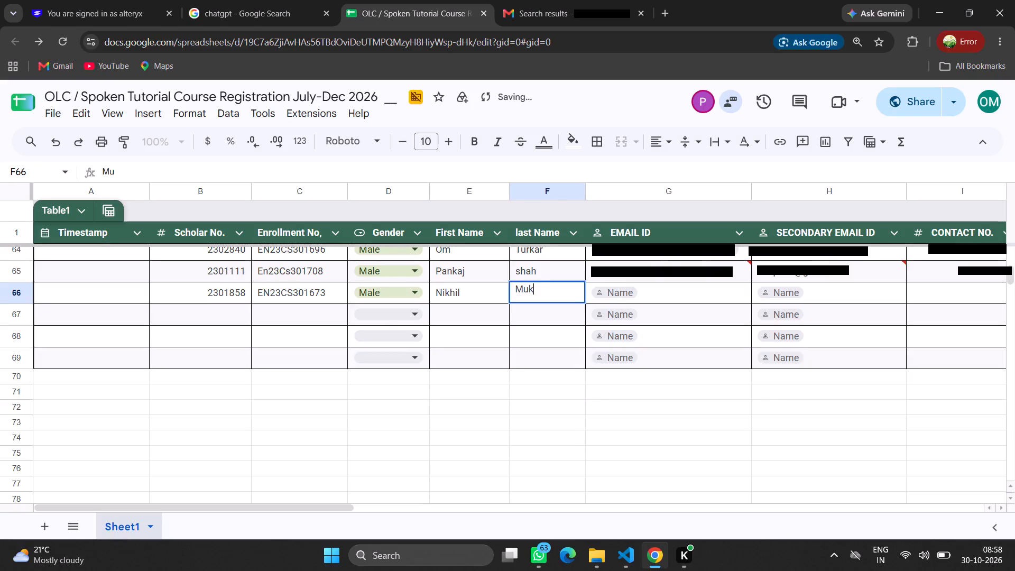
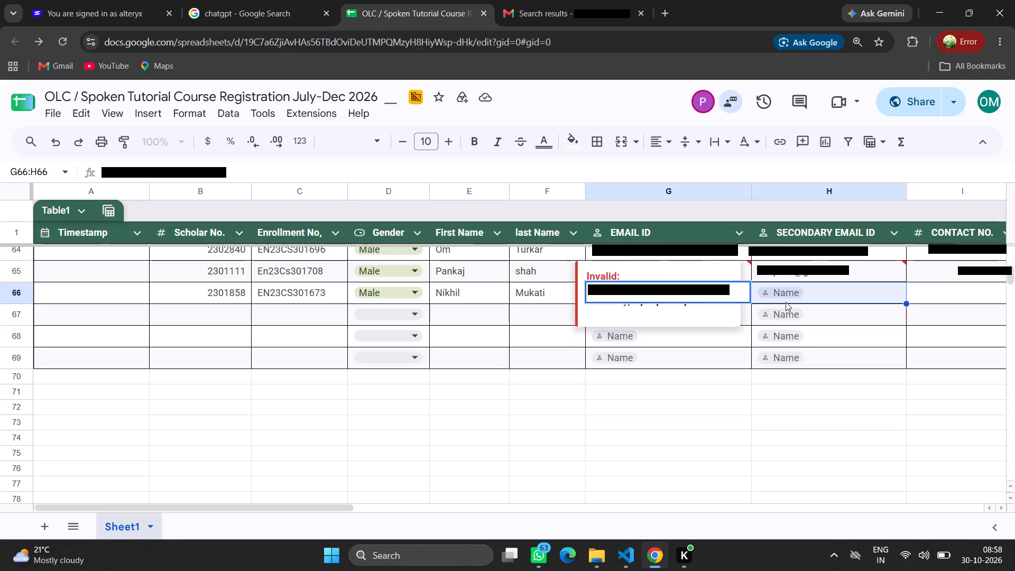
Enter the student's email address in the EMAIL ID cell of row 66.
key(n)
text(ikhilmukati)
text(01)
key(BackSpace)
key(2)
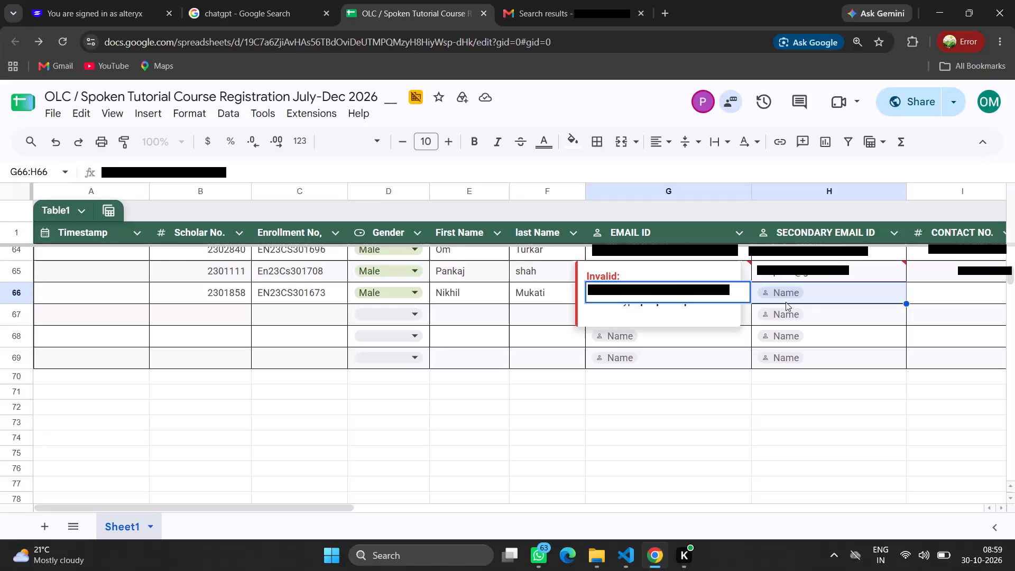
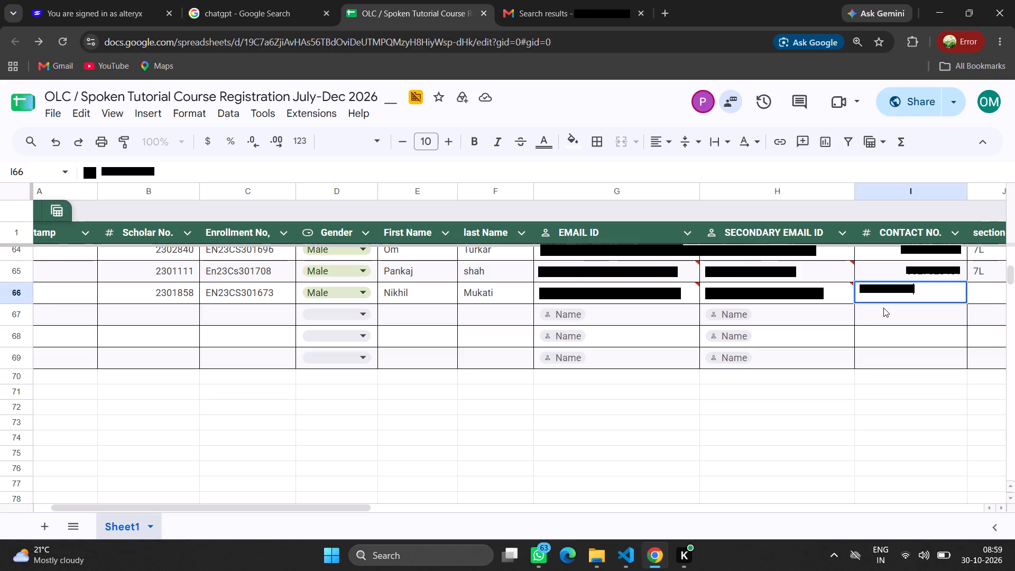
Enter 7L in the section cell of row 66, with a capital L.
click(1000, 287)
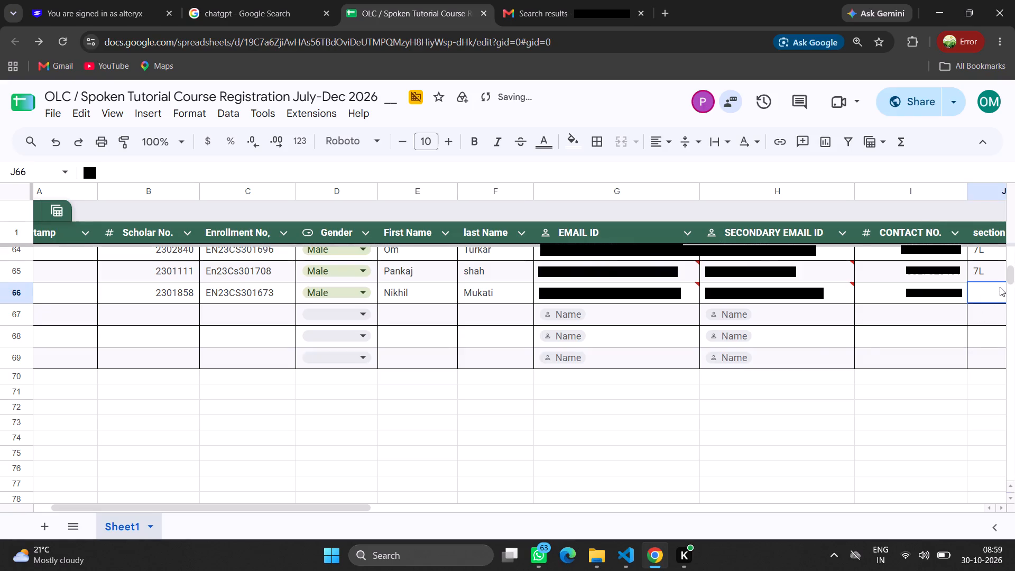
scroll(1000, 287, left, 7)
key(7)
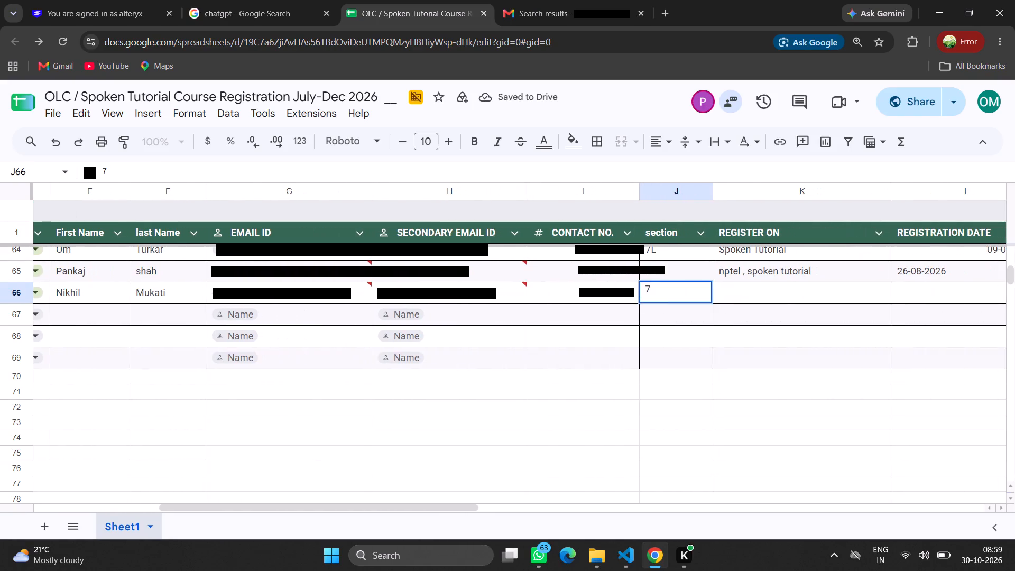
key(l)
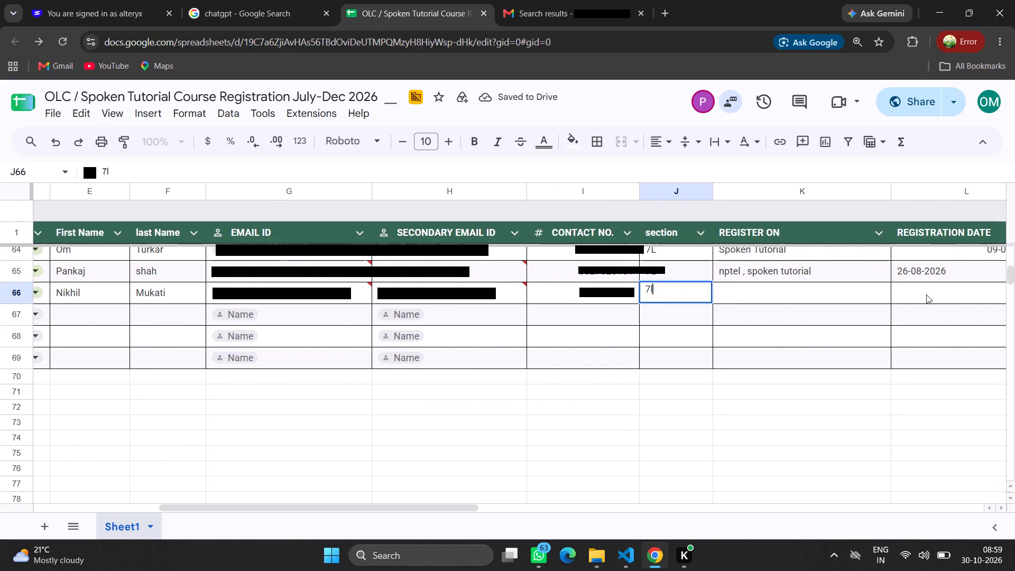
click(792, 297)
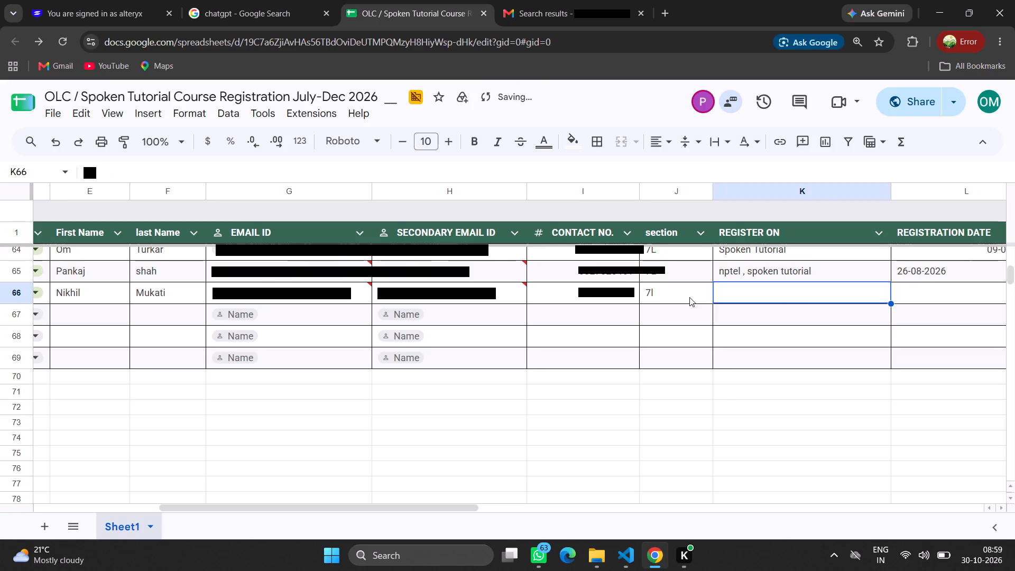
click(684, 296)
key(BackSpace)
key(7)
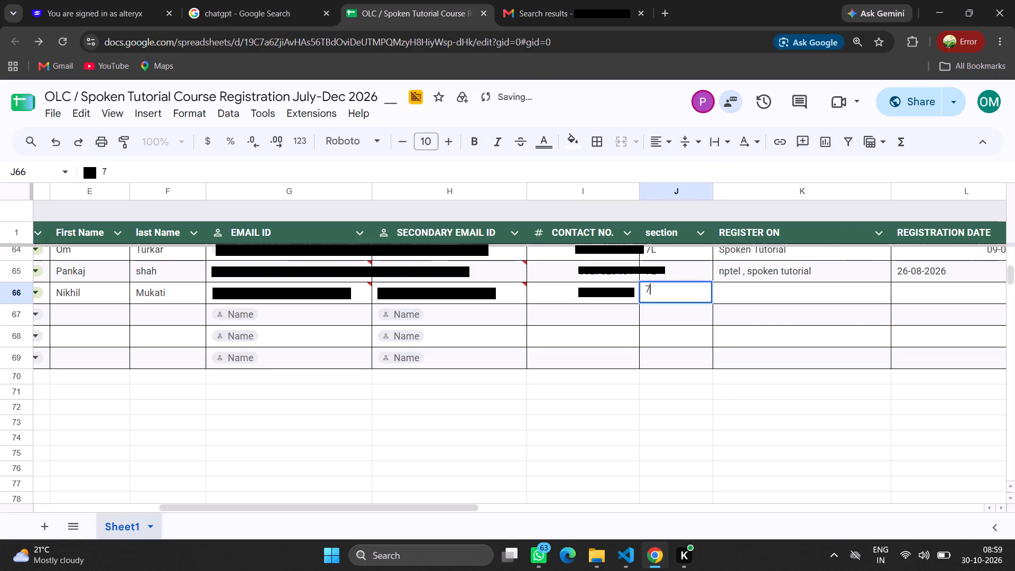
key(shift+l)
Enter "nptel ,spoken tutorial" in the REGISTER ON cell of row 66.
click(808, 294)
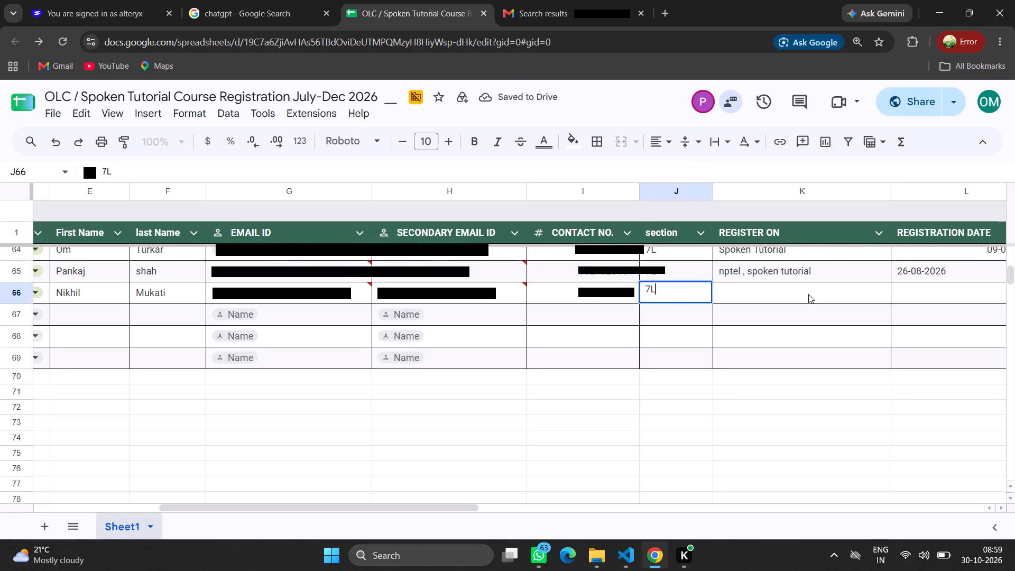
text(Np)
key(BackSpace)
key(BackSpace)
key(n)
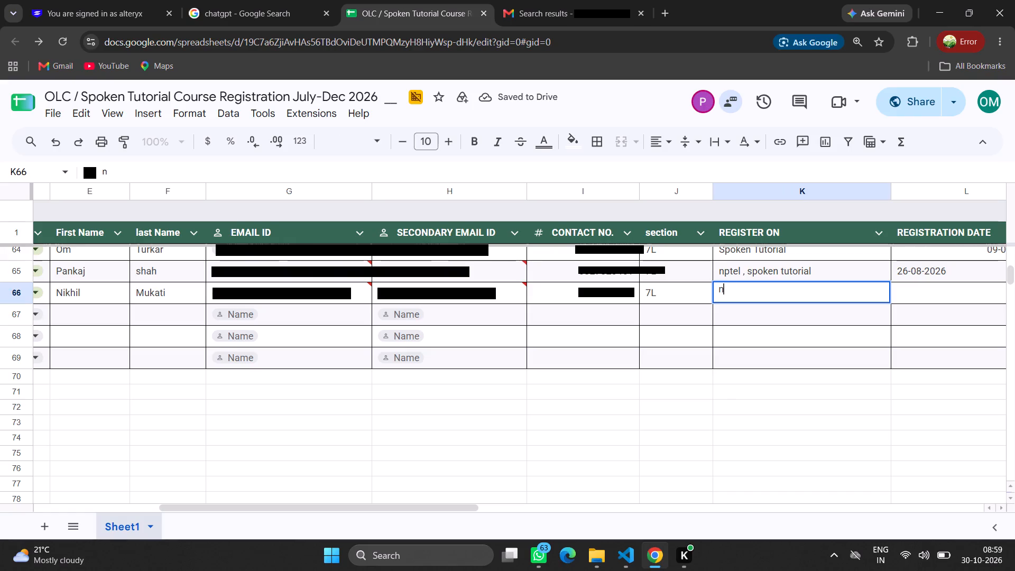
key(BackSpace)
key(p)
key(BackSpace)
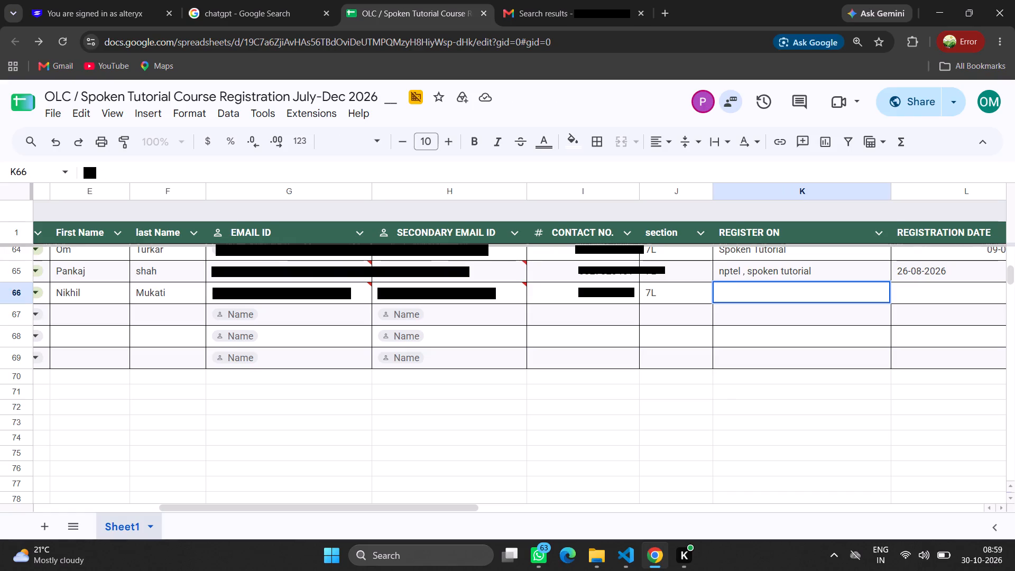
text(nptel)
key(space)
text(,)
key(space)
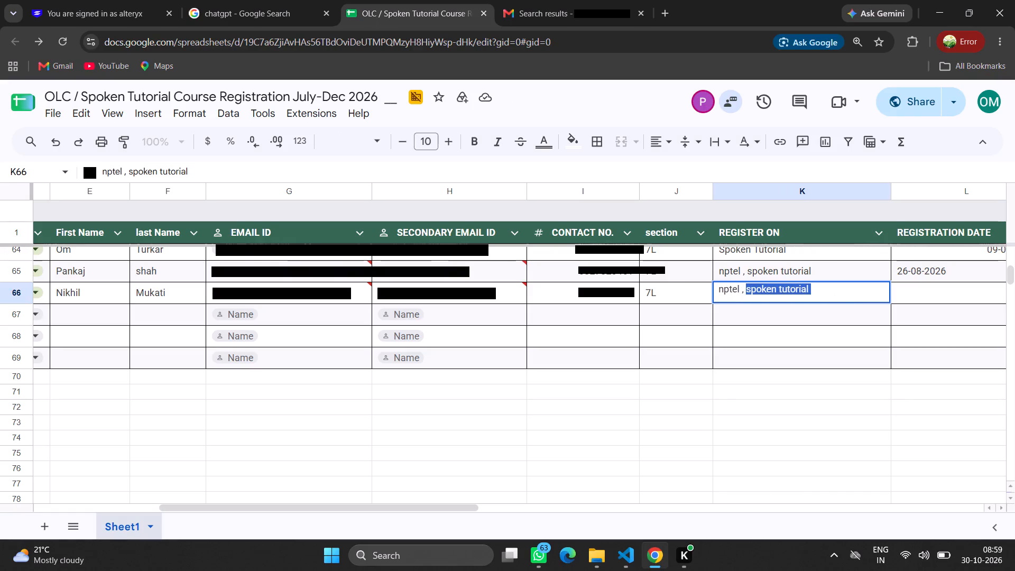
key(space)
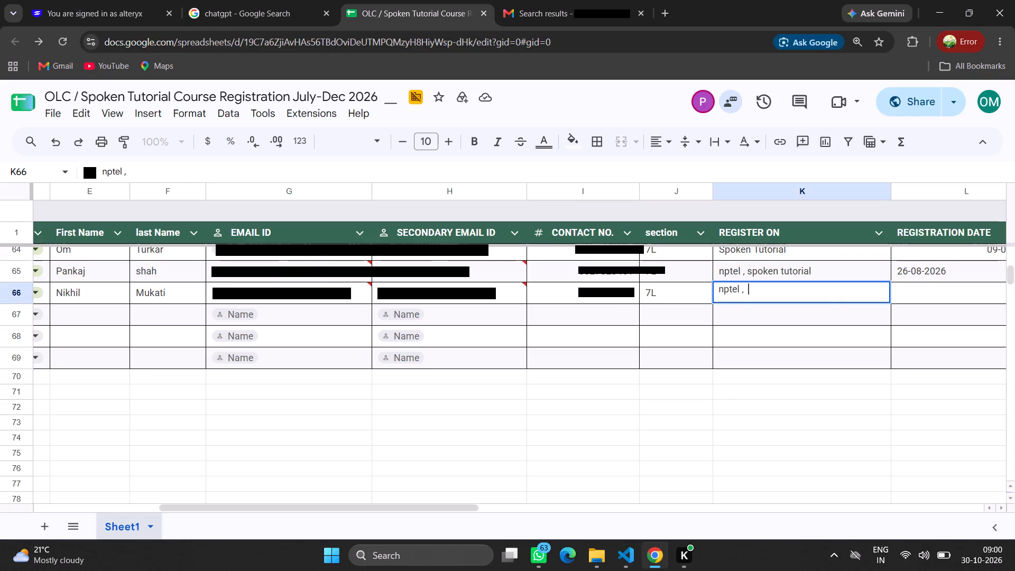
key(BackSpace)
key(BackSpace)
key(s)
text(poken tu)
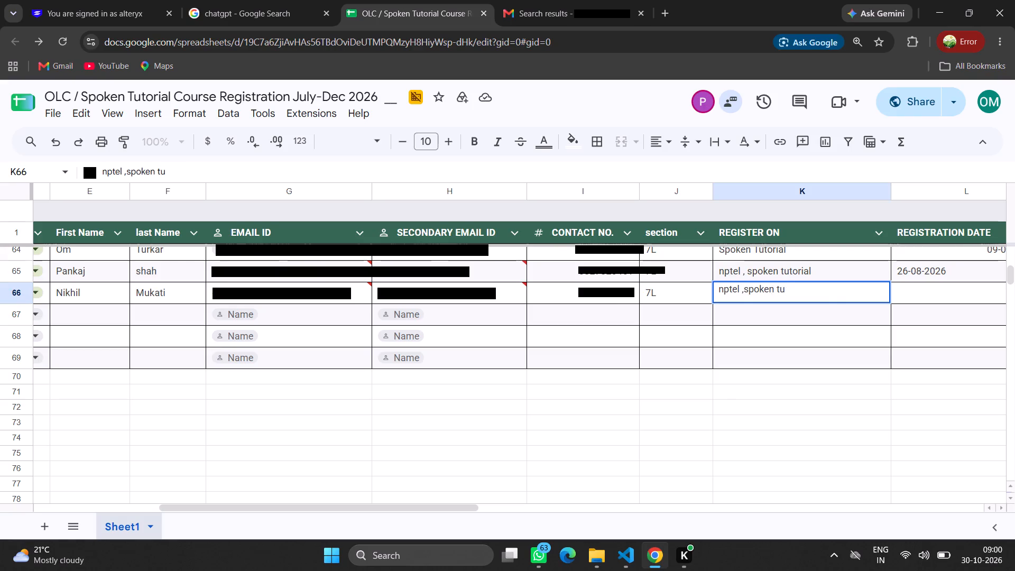
text(torial)
Enter 26-08-26 in the REGISTRATION DATE cell of row 66.
click(910, 285)
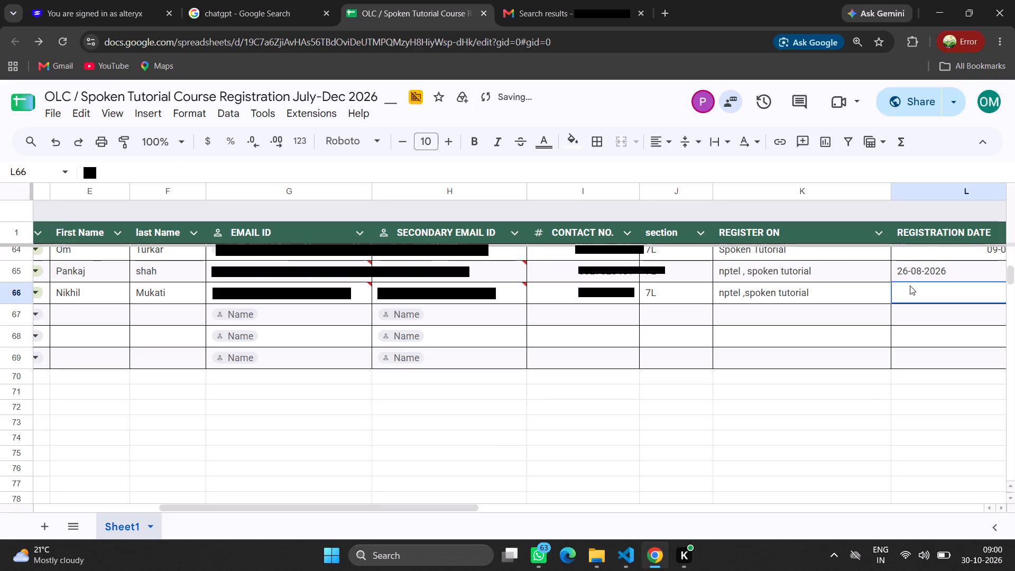
key(2)
key(6)
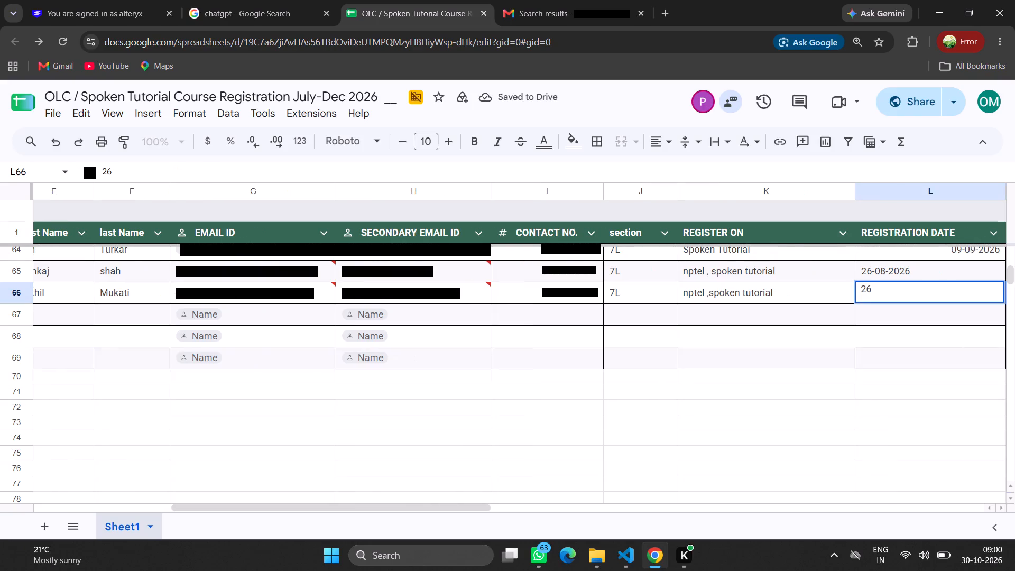
text(-08-26)
click(836, 302)
Enter "Programming with gen AI" in the COURSE DETAILS cell of row 66.
scroll(836, 302, left, 4)
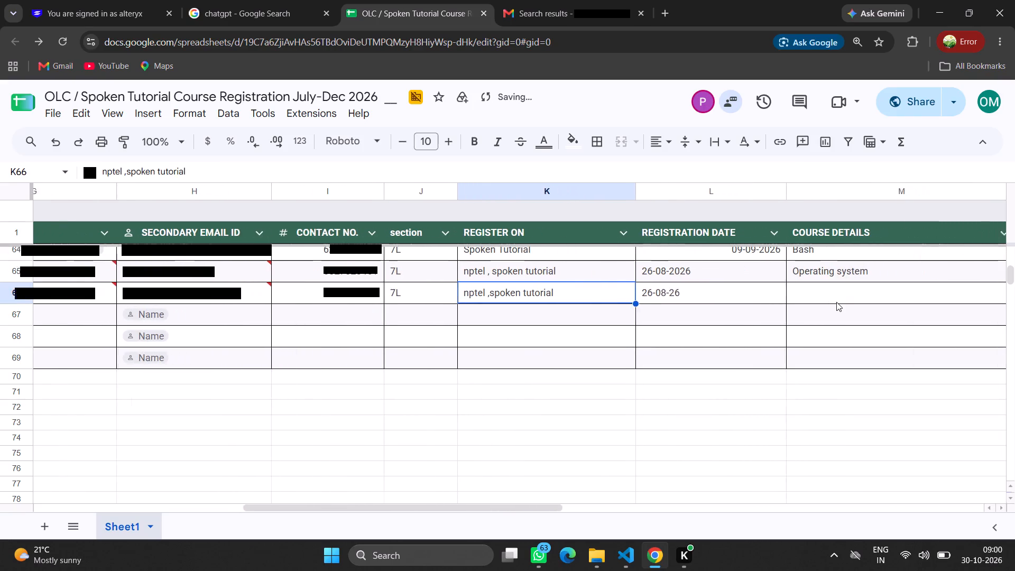
click(837, 292)
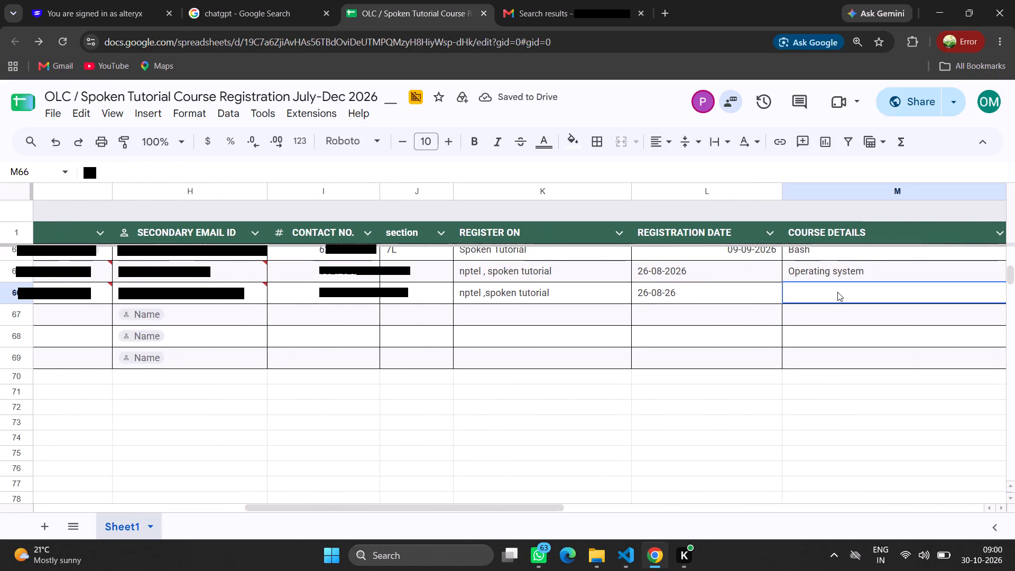
key(shift+g)
key(BackSpace)
text(Programming with gen AI)
scroll(837, 292, left, 2)
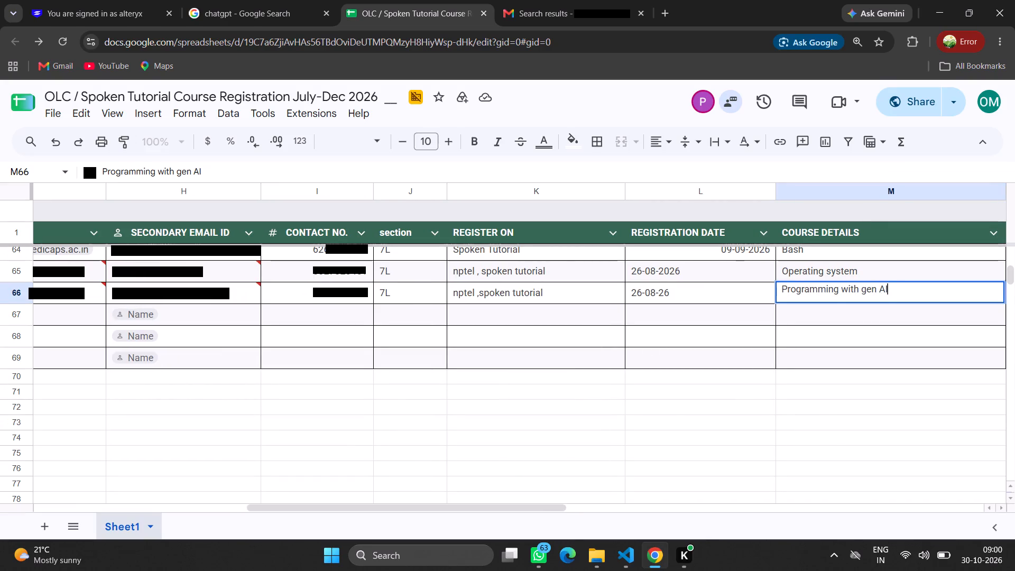
click(983, 290)
scroll(983, 290, left, 2)
click(933, 462)
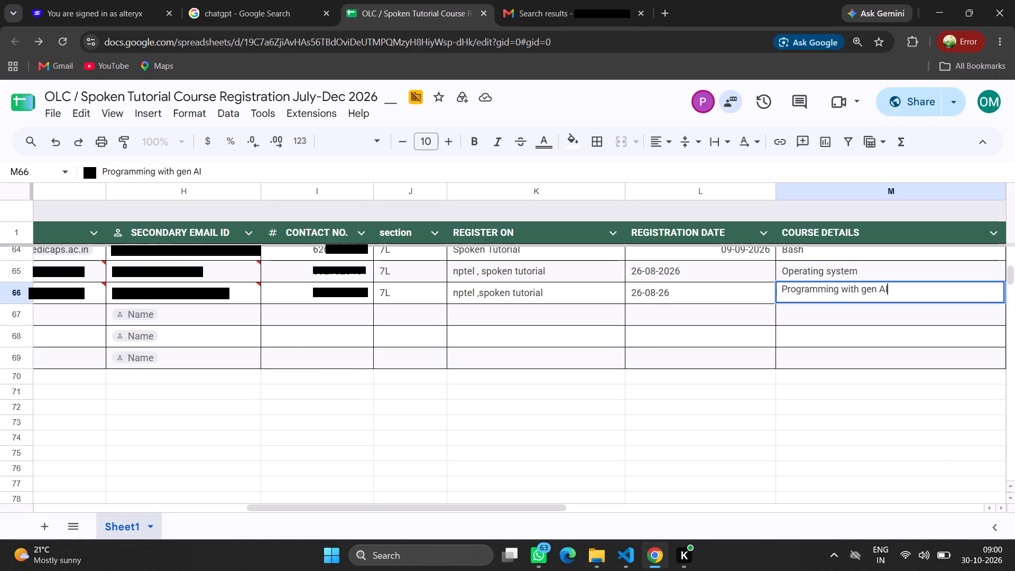
scroll(933, 462, left, 2)
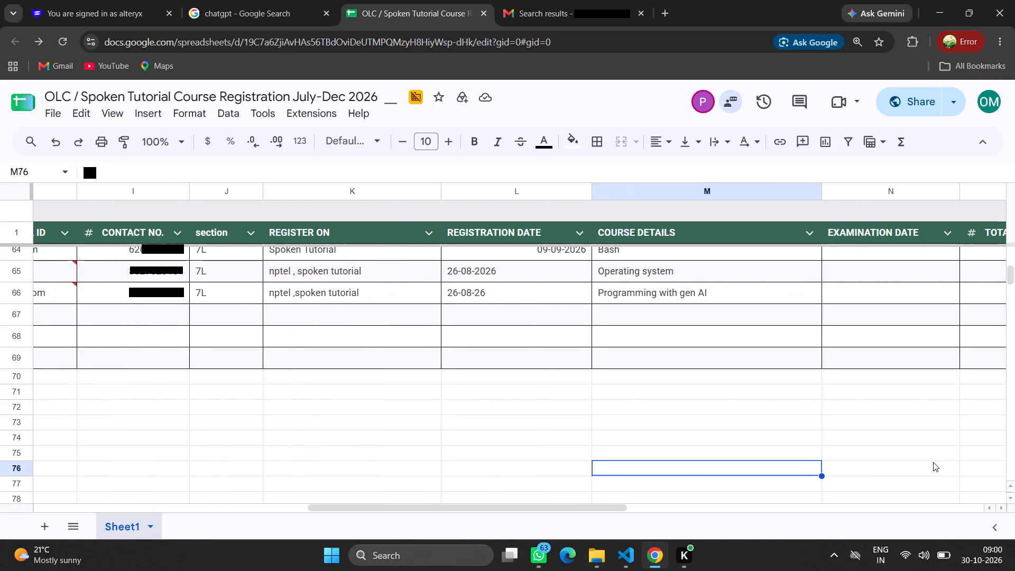
Select the REGISTER ON cell of row 66.
click(370, 298)
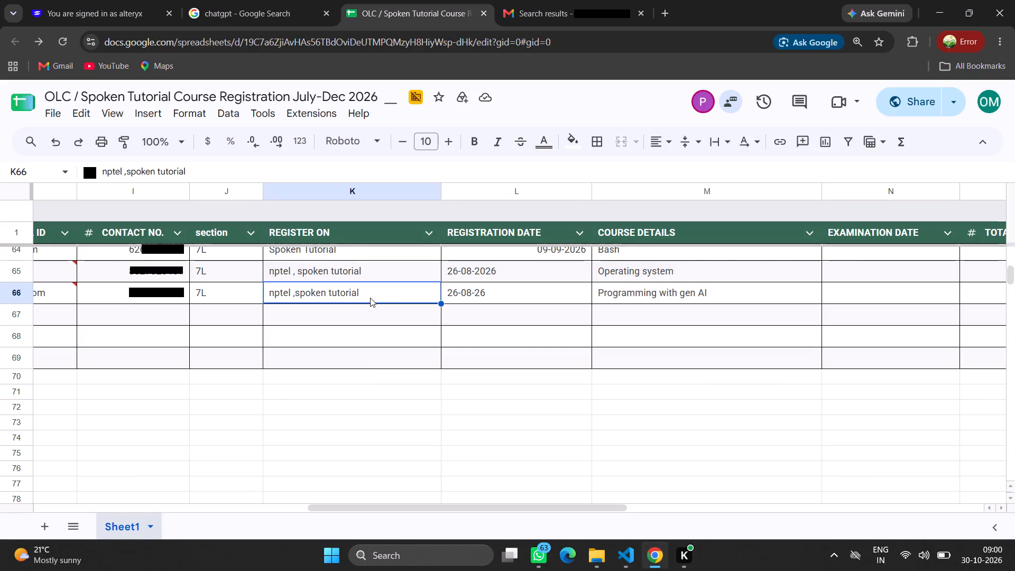
Shorten the REGISTER ON entry of row 66 to "nptel", removing the spoken tutorial part.
click(372, 292)
click(372, 292)
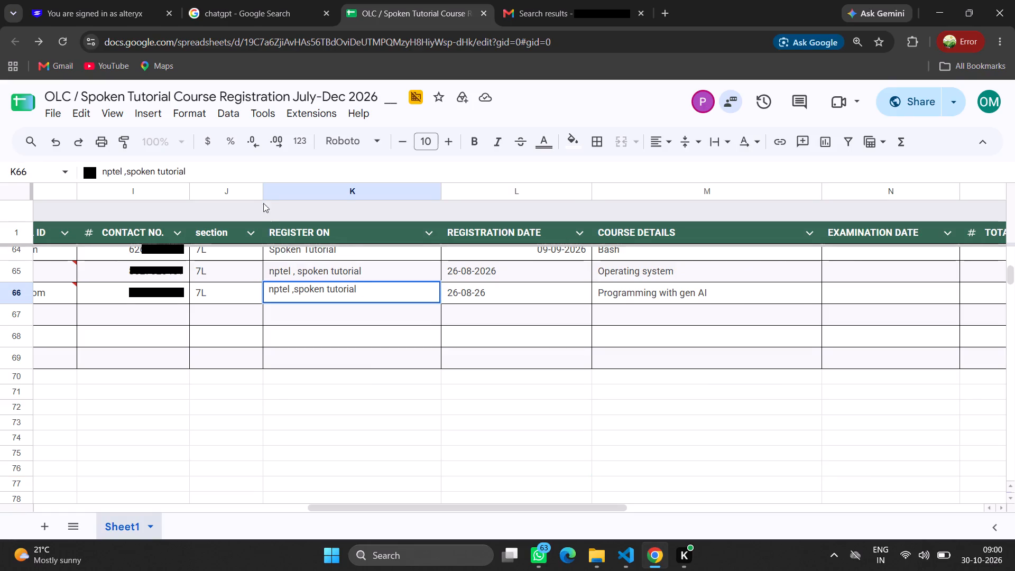
click(265, 173)
key(BackSpace)
key(BackSpace)
key(BackSpace)
key(BackSpace)
key(BackSpace)
key(BackSpace)
key(BackSpace)
key(BackSpace)
key(BackSpace)
key(BackSpace)
key(BackSpace)
key(BackSpace)
key(BackSpace)
key(BackSpace)
key(BackSpace)
key(BackSpace)
click(414, 377)
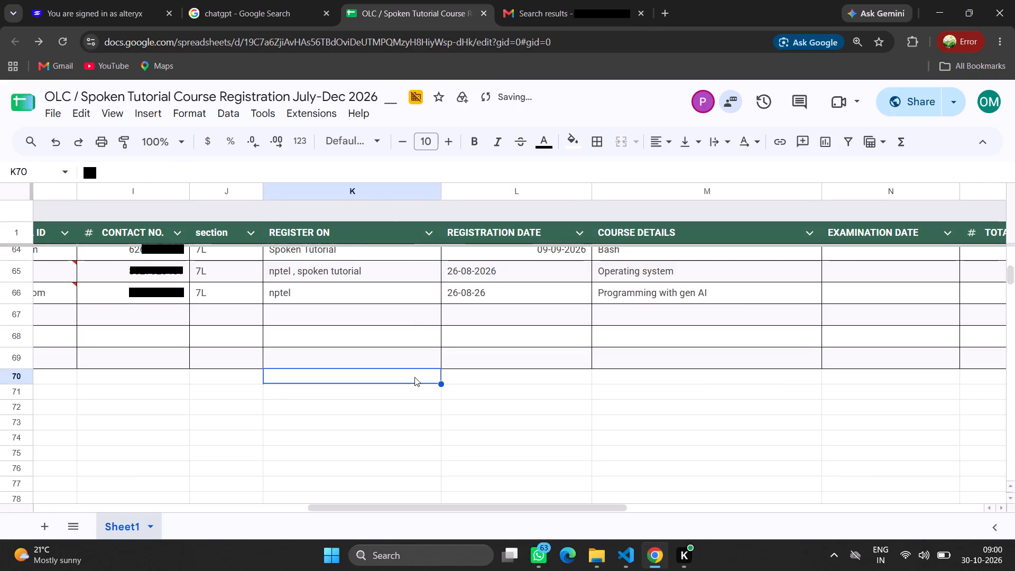
Return to the first columns of the student rows and open the Gender choices for row 64.
scroll(414, 377, right, 8)
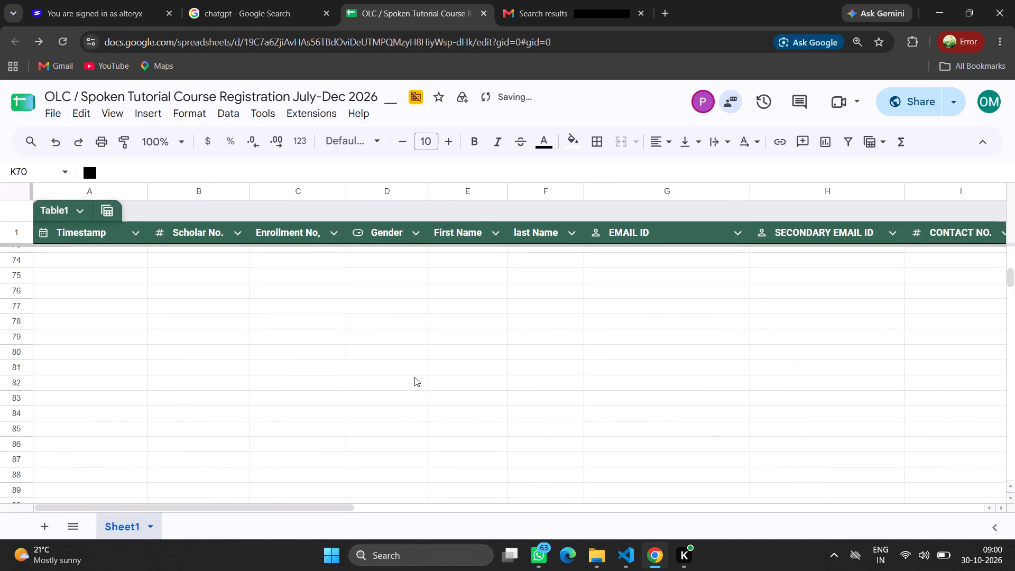
scroll(414, 377, right, 1)
scroll(414, 377, up, 2)
scroll(414, 377, right, 2)
scroll(414, 377, up, 3)
scroll(414, 377, down, 1)
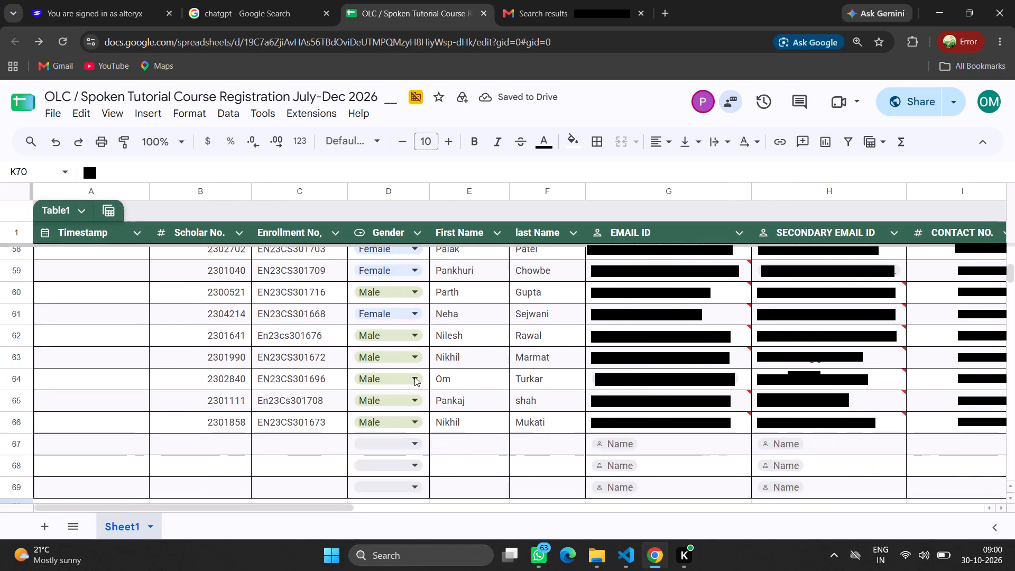
scroll(414, 377, down, 1)
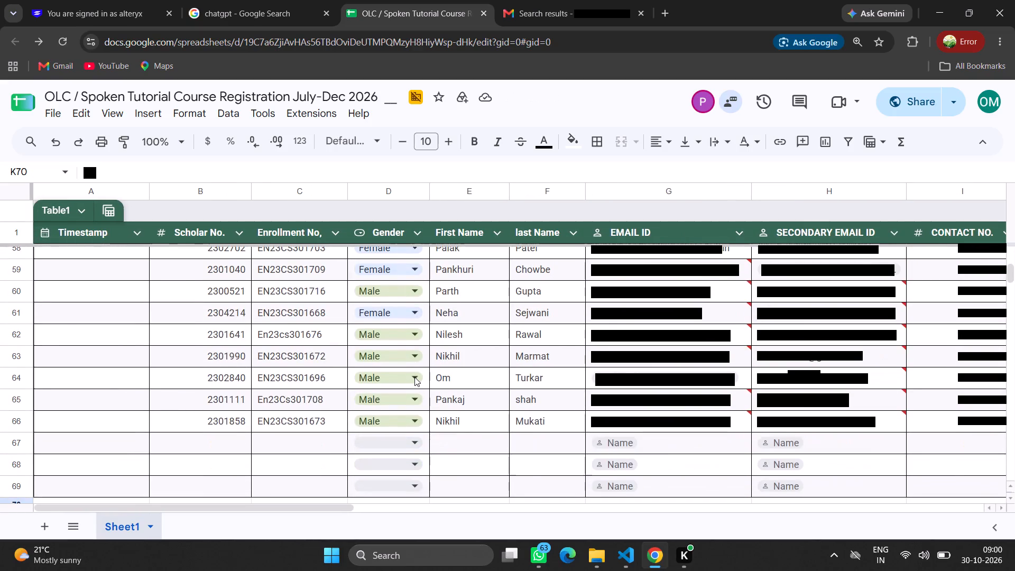